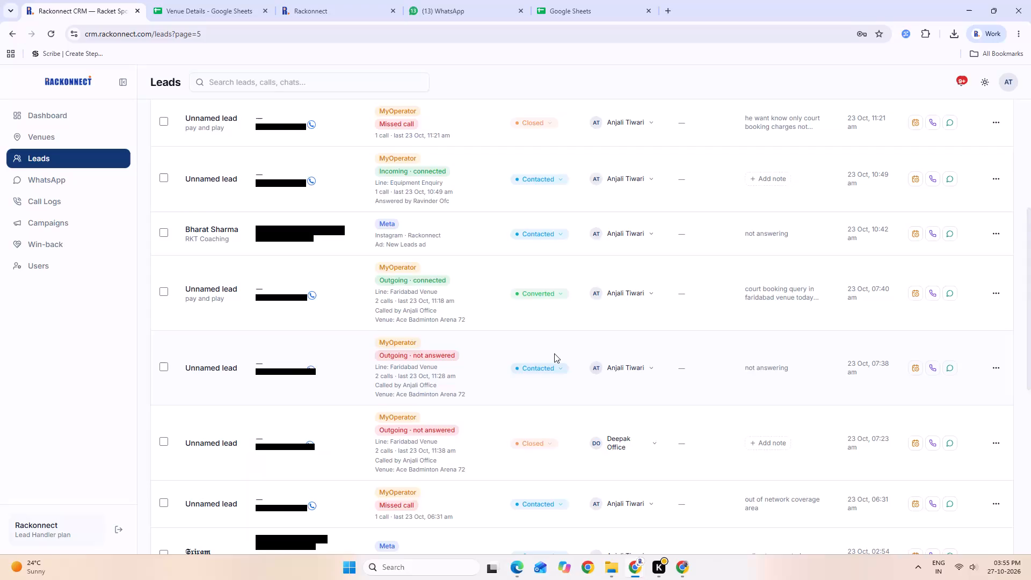
Page back through the leads list from page 5 to the first page, skimming the leads on each page.
{"action": "scroll", "coordinate": [554, 353], "scroll_direction": "down", "scroll_amount": 18}
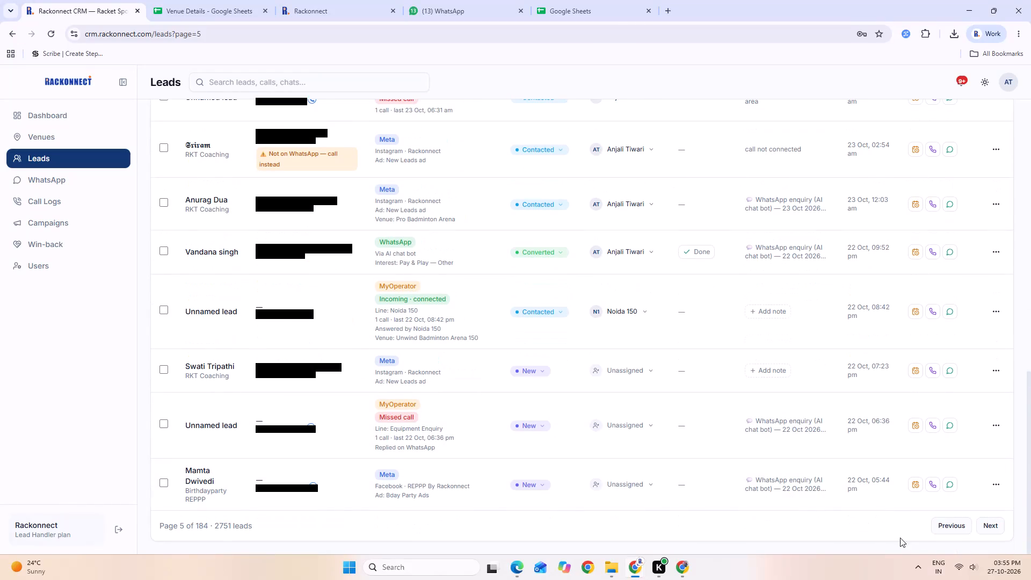
{"action": "left_click", "coordinate": [951, 521]}
{"action": "scroll", "coordinate": [952, 521], "scroll_direction": "down", "scroll_amount": 7}
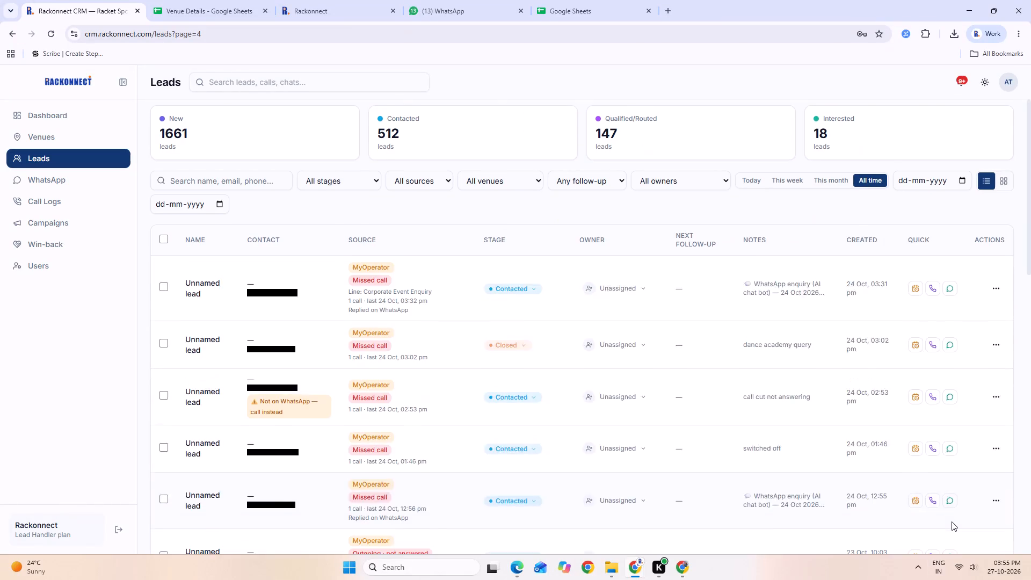
{"action": "scroll", "coordinate": [952, 521], "scroll_direction": "down", "scroll_amount": 16}
{"action": "left_click", "coordinate": [952, 521]}
{"action": "scroll", "coordinate": [952, 521], "scroll_direction": "down", "scroll_amount": 7}
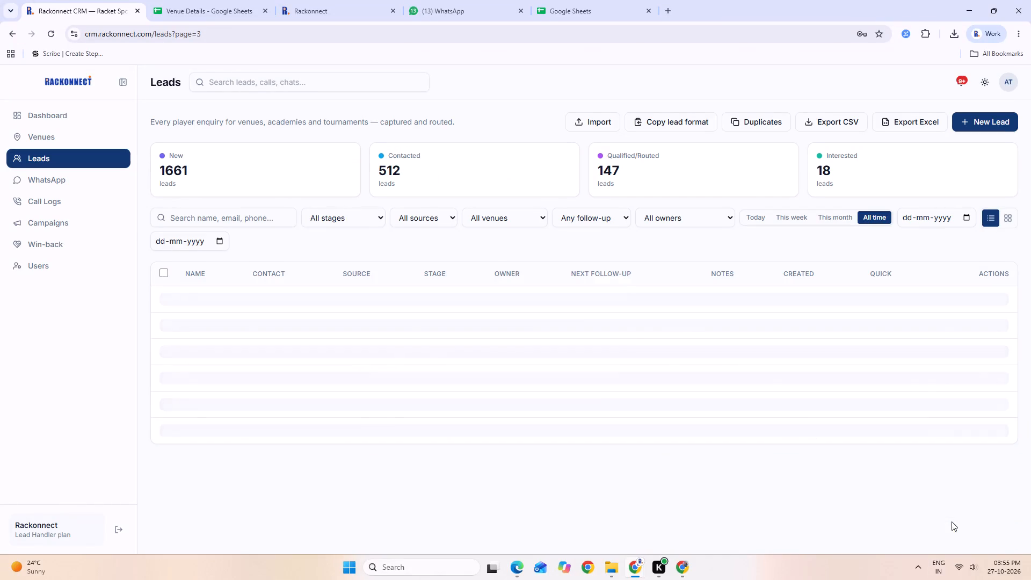
{"action": "scroll", "coordinate": [952, 521], "scroll_direction": "down", "scroll_amount": 12}
{"action": "scroll", "coordinate": [964, 499], "scroll_direction": "down", "scroll_amount": 15}
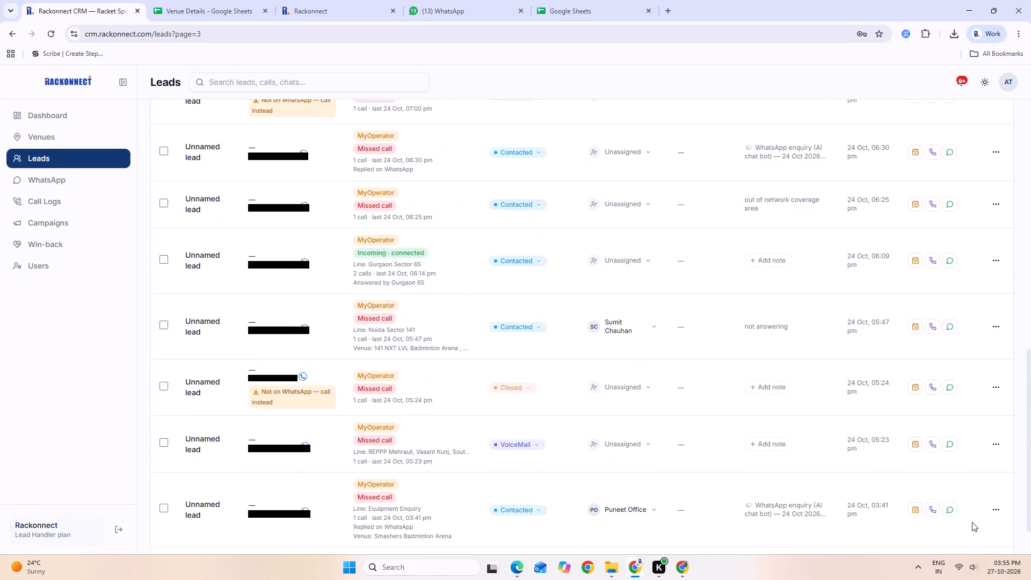
{"action": "scroll", "coordinate": [972, 522], "scroll_direction": "down", "scroll_amount": 2}
{"action": "left_click", "coordinate": [942, 527]}
{"action": "scroll", "coordinate": [942, 527], "scroll_direction": "down", "scroll_amount": 6}
{"action": "scroll", "coordinate": [952, 477], "scroll_direction": "down", "scroll_amount": 2}
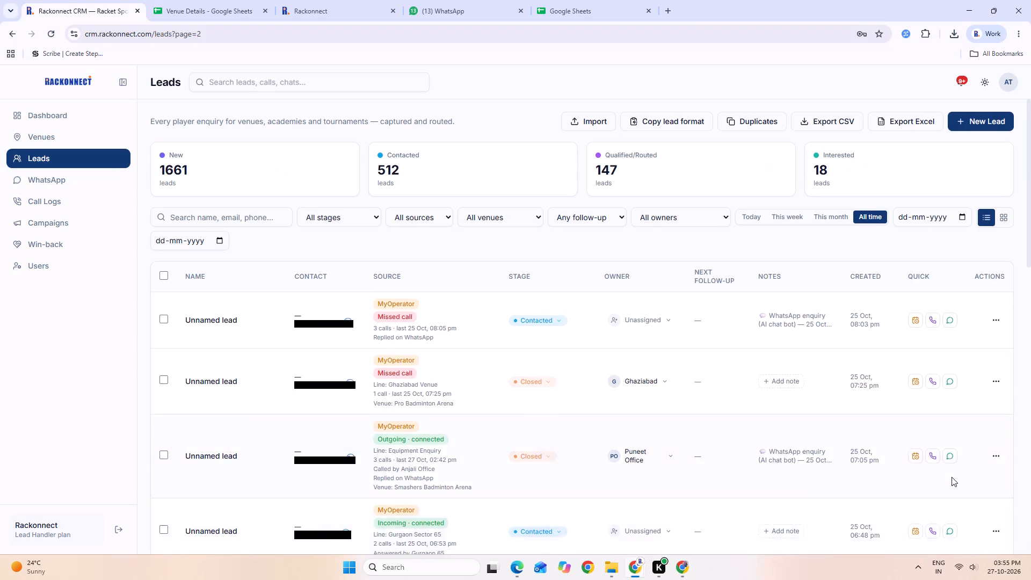
{"action": "scroll", "coordinate": [952, 477], "scroll_direction": "down", "scroll_amount": 20}
{"action": "scroll", "coordinate": [952, 477], "scroll_direction": "down", "scroll_amount": 3}
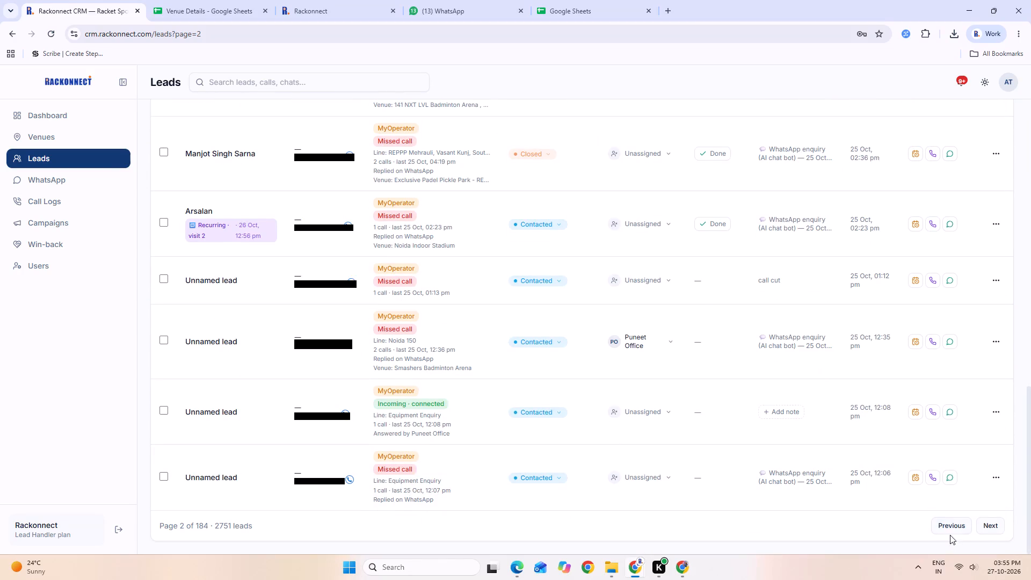
{"action": "left_click", "coordinate": [952, 527]}
Look over the most recent leads on the first page, checking their stages, owners and notes.
{"action": "scroll", "coordinate": [917, 438], "scroll_direction": "down", "scroll_amount": 6}
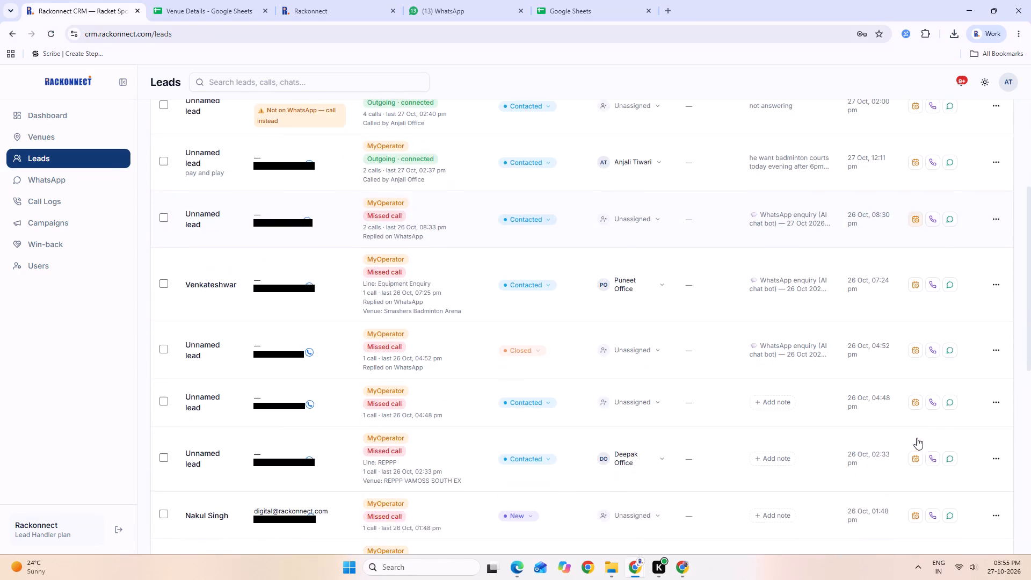
{"action": "scroll", "coordinate": [917, 438], "scroll_direction": "down", "scroll_amount": 15}
{"action": "scroll", "coordinate": [856, 452], "scroll_direction": "up", "scroll_amount": 13}
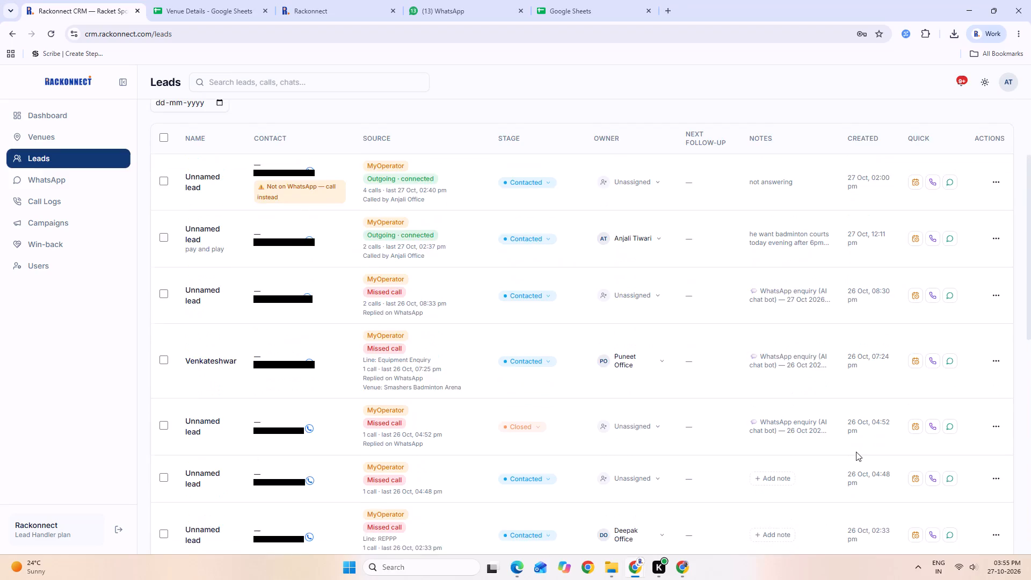
{"action": "scroll", "coordinate": [856, 452], "scroll_direction": "up", "scroll_amount": 8}
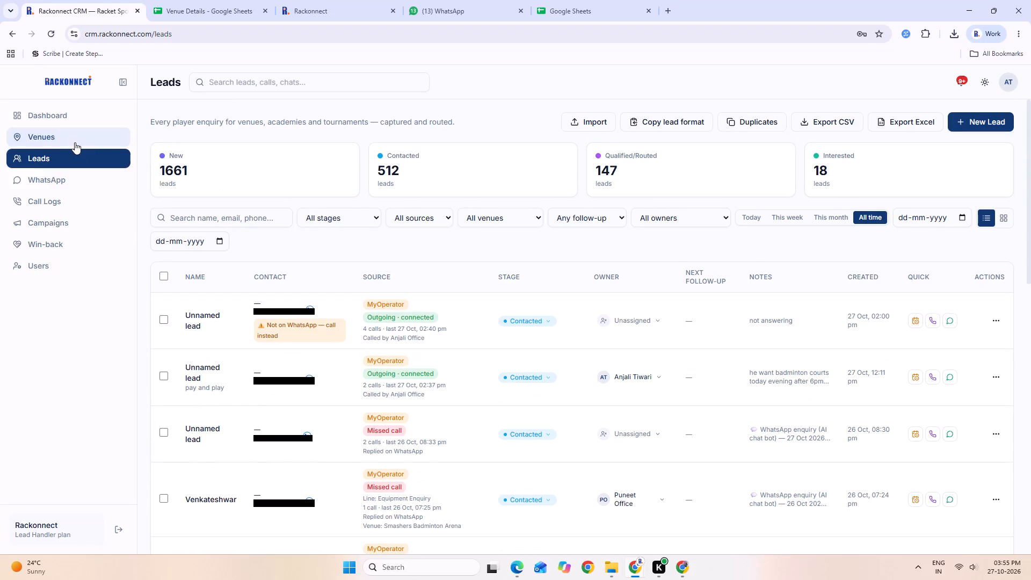
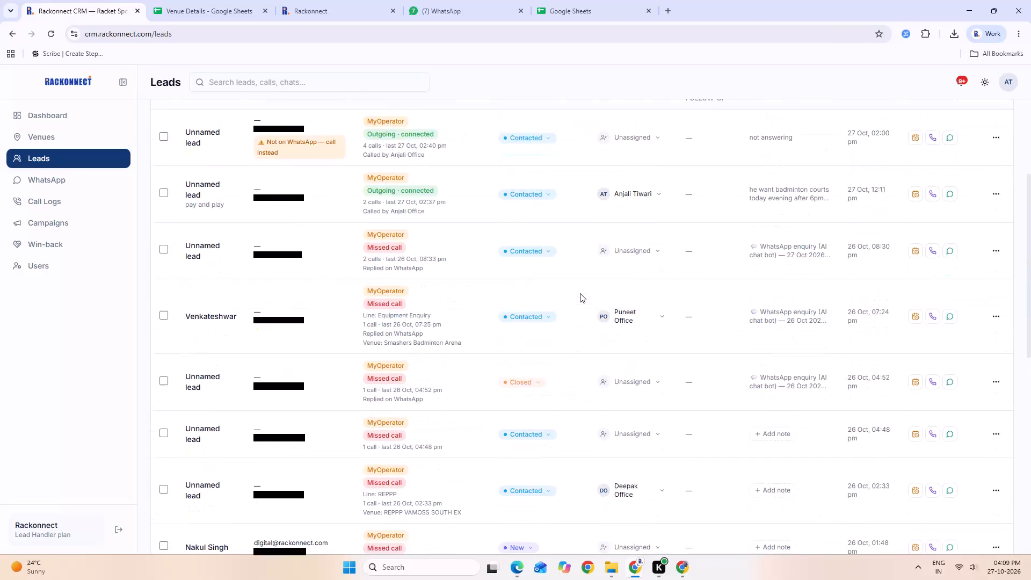
Return to the newest enquiries at the top of the leads list.
{"action": "scroll", "coordinate": [580, 293], "scroll_direction": "up", "scroll_amount": 13}
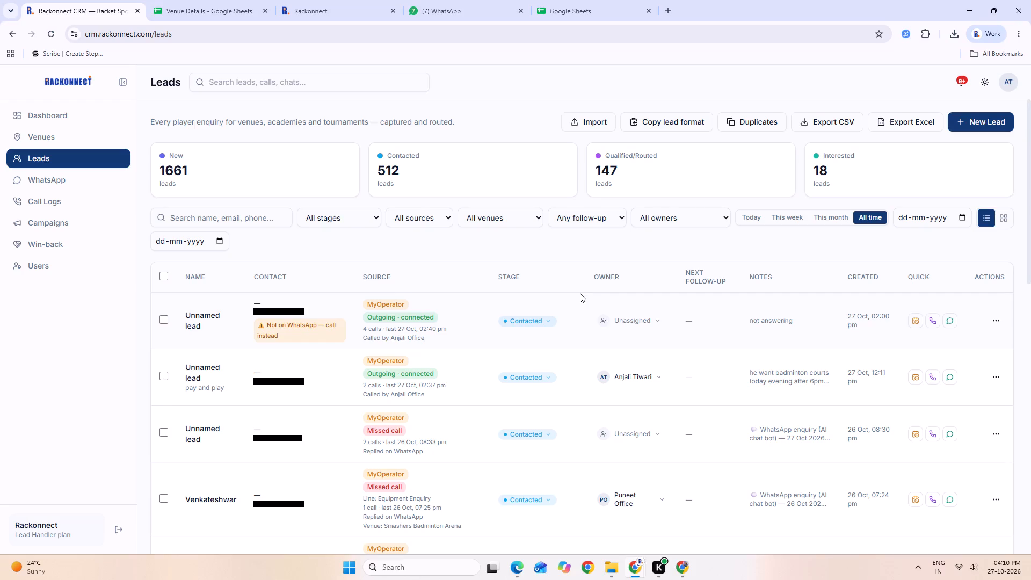
Switch to the Rackonnect court booking site, reload the slot management board and change the venue to Rackonnect Royal Badminton Arena Jaipur.
{"action": "left_click", "coordinate": [327, 13]}
{"action": "scroll", "coordinate": [367, 133], "scroll_direction": "up", "scroll_amount": 3}
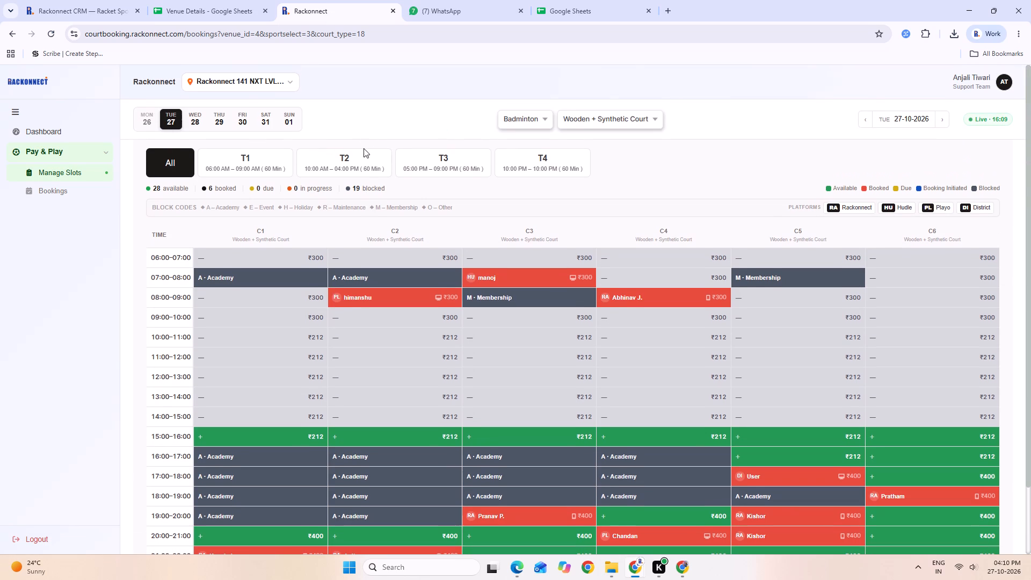
{"action": "left_click", "coordinate": [96, 170]}
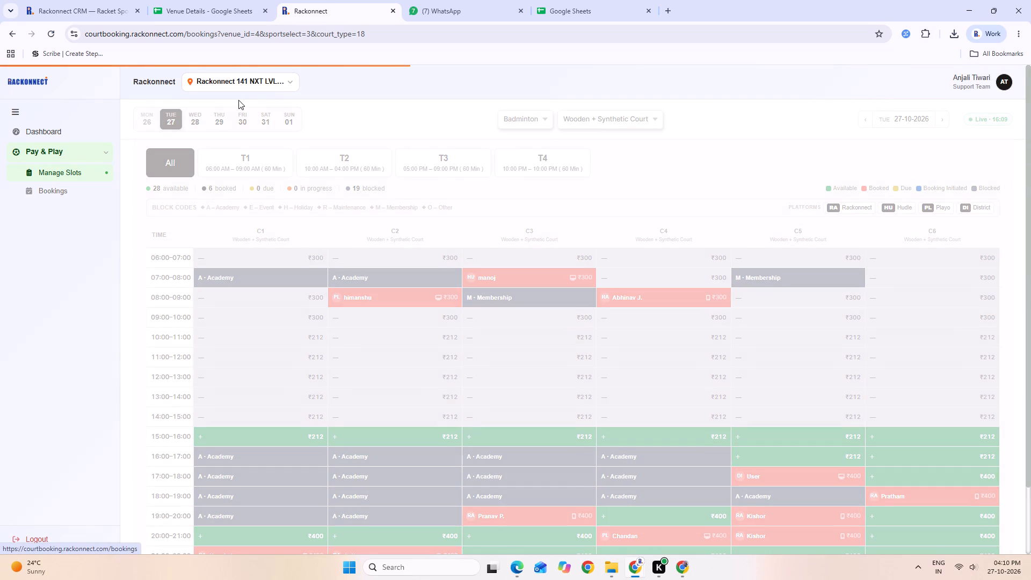
{"action": "left_click", "coordinate": [256, 86]}
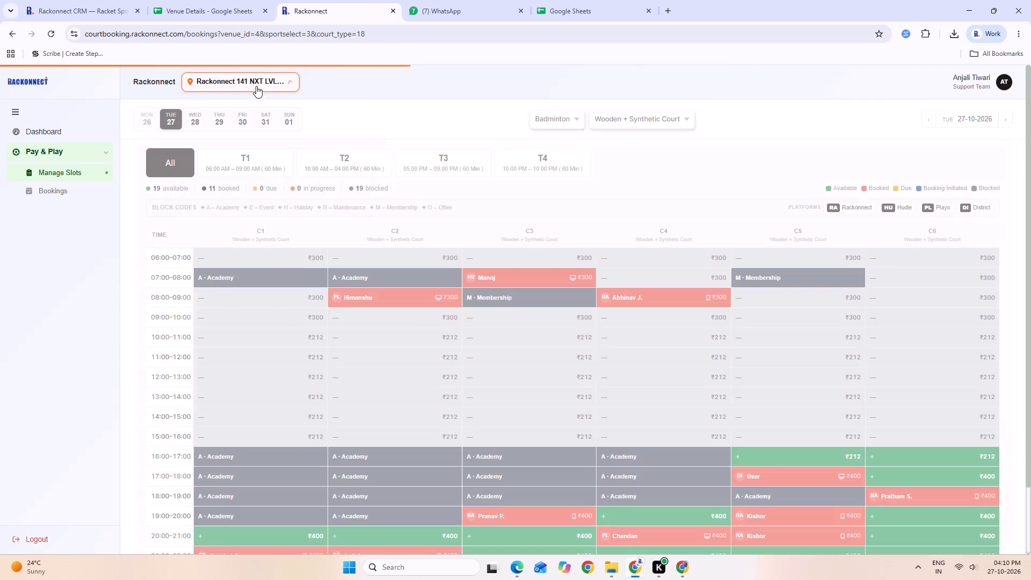
{"action": "left_click", "coordinate": [256, 86]}
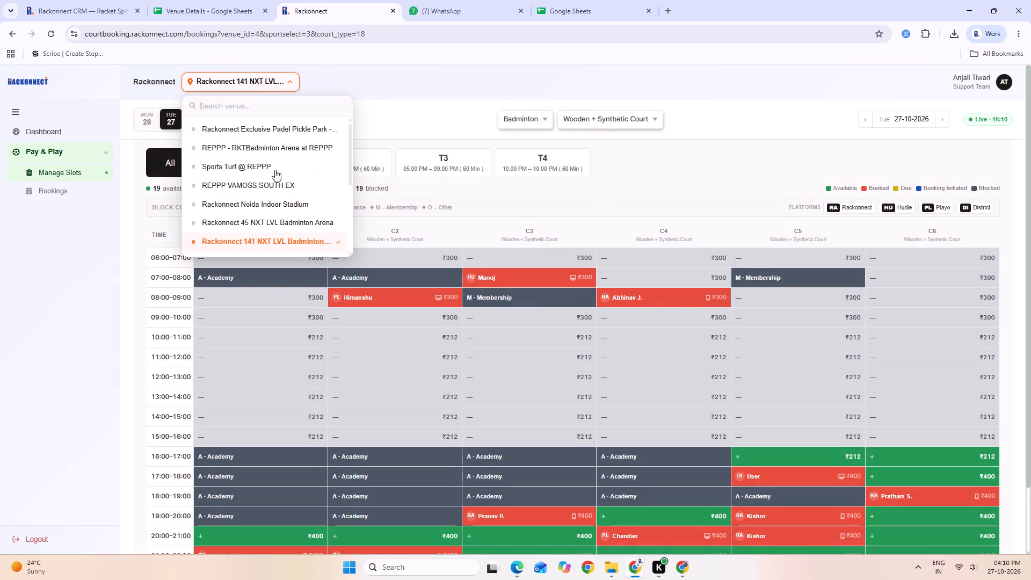
{"action": "scroll", "coordinate": [271, 202], "scroll_direction": "down", "scroll_amount": 1}
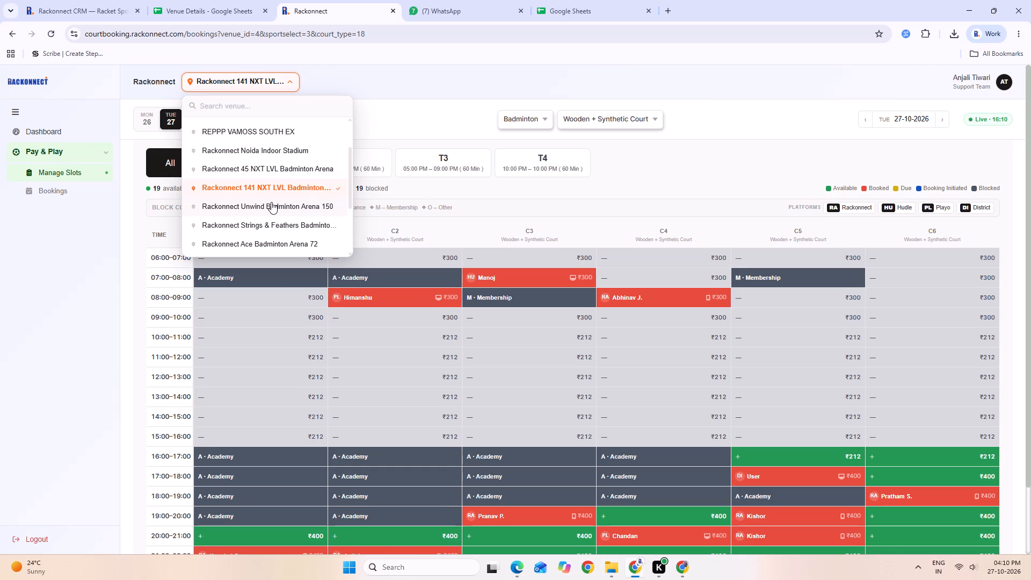
{"action": "scroll", "coordinate": [271, 202], "scroll_direction": "down", "scroll_amount": 2}
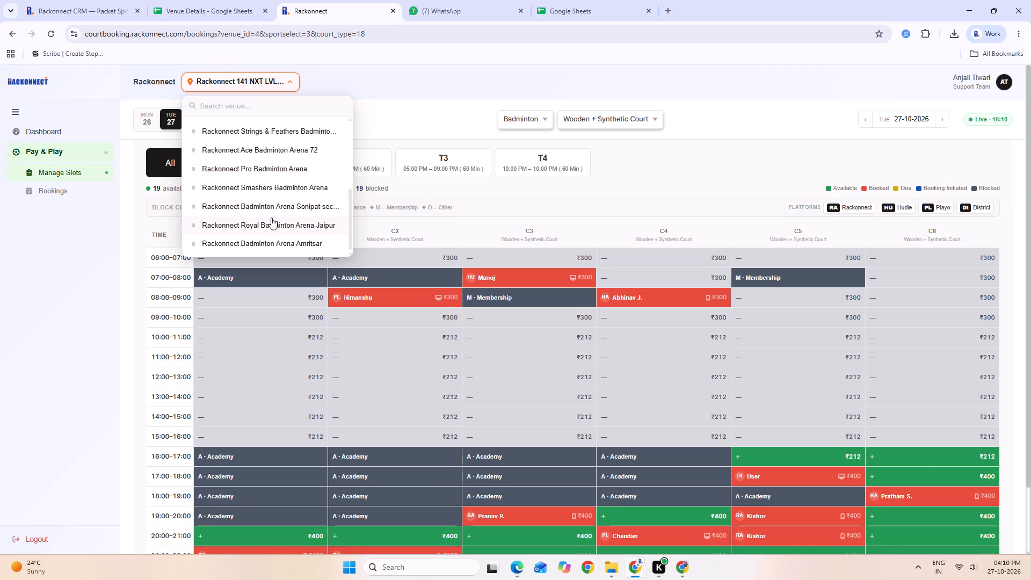
{"action": "left_click", "coordinate": [271, 224]}
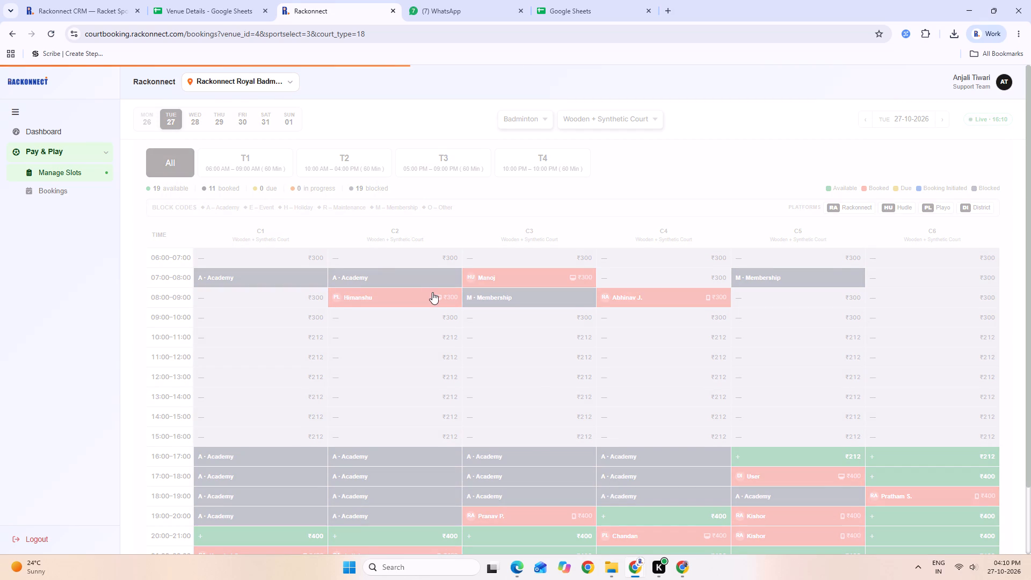
Examine the Jaipur arena's badminton slots for 27-10-2026 across all courts and time bands, checking availability, block codes and prices.
{"action": "scroll", "coordinate": [549, 393], "scroll_direction": "down", "scroll_amount": 5}
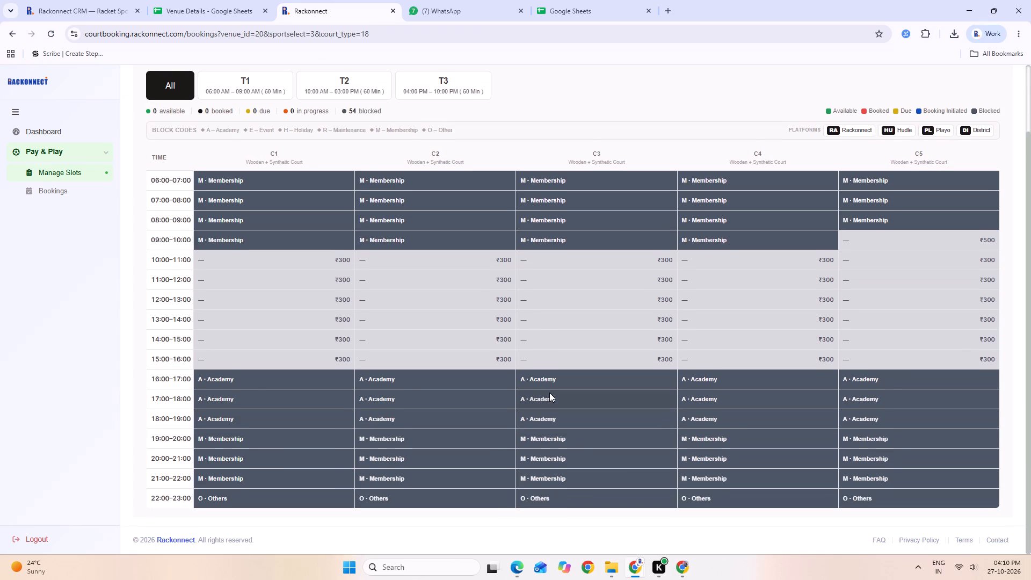
{"action": "scroll", "coordinate": [549, 393], "scroll_direction": "up", "scroll_amount": 4}
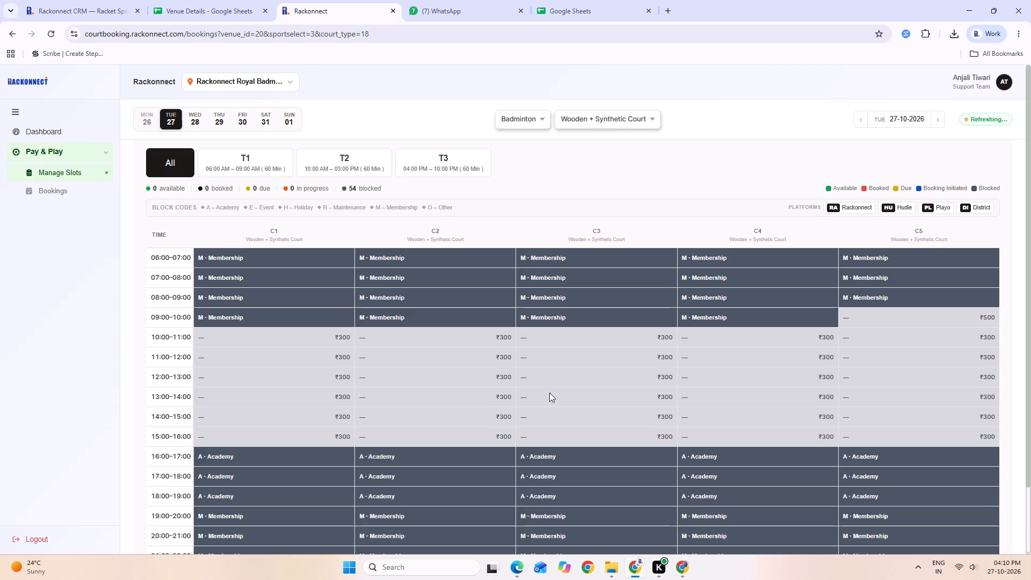
{"action": "scroll", "coordinate": [549, 393], "scroll_direction": "down", "scroll_amount": 2}
{"action": "scroll", "coordinate": [549, 393], "scroll_direction": "up", "scroll_amount": 3}
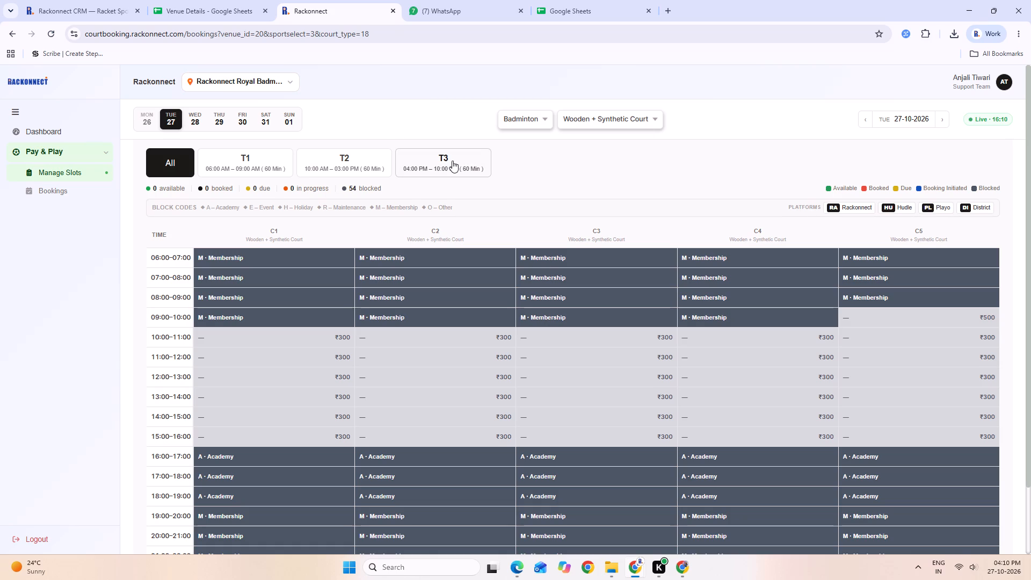
{"action": "scroll", "coordinate": [453, 299], "scroll_direction": "down", "scroll_amount": 7}
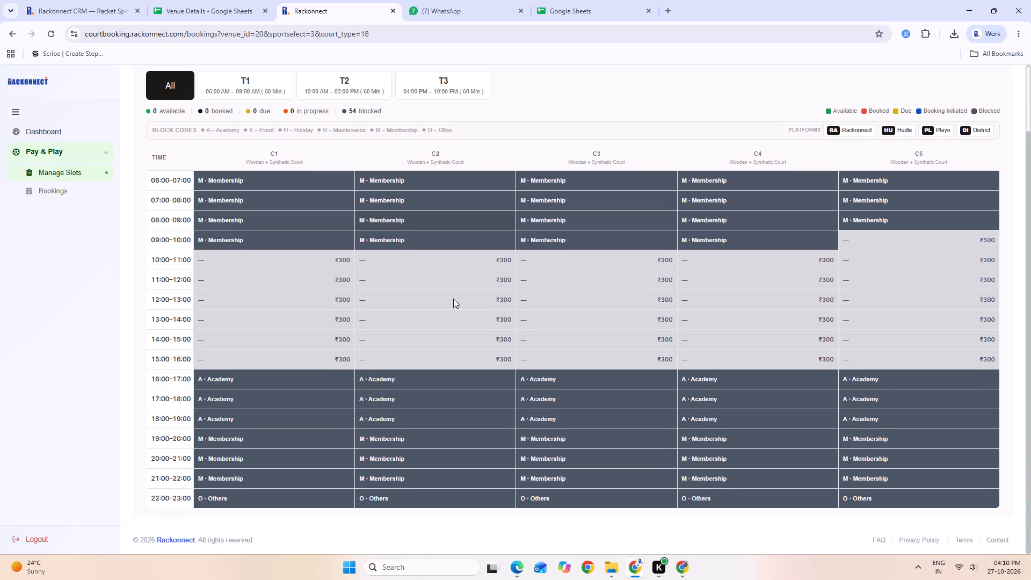
{"action": "scroll", "coordinate": [453, 299], "scroll_direction": "up", "scroll_amount": 5}
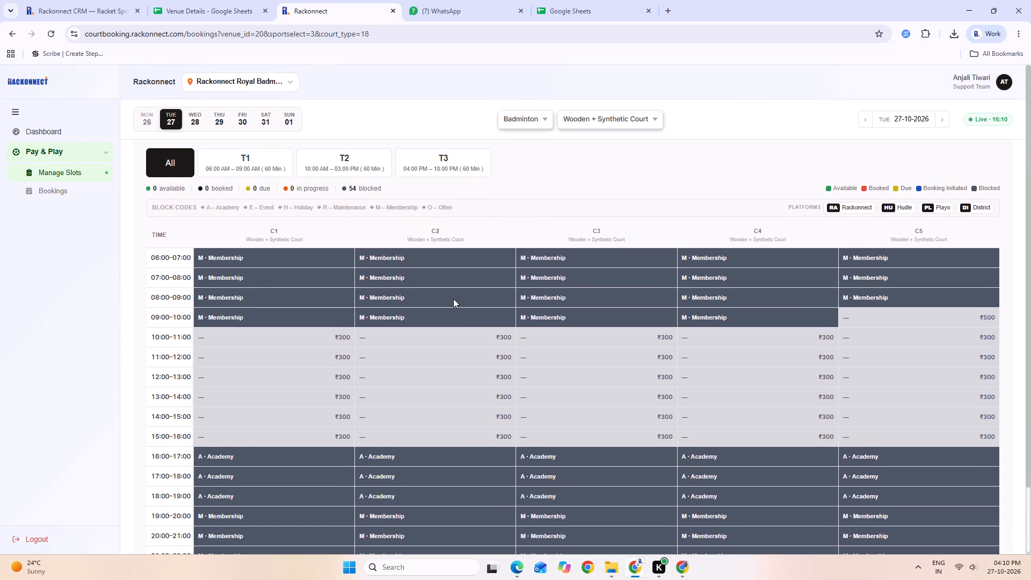
{"action": "scroll", "coordinate": [453, 299], "scroll_direction": "up", "scroll_amount": 4}
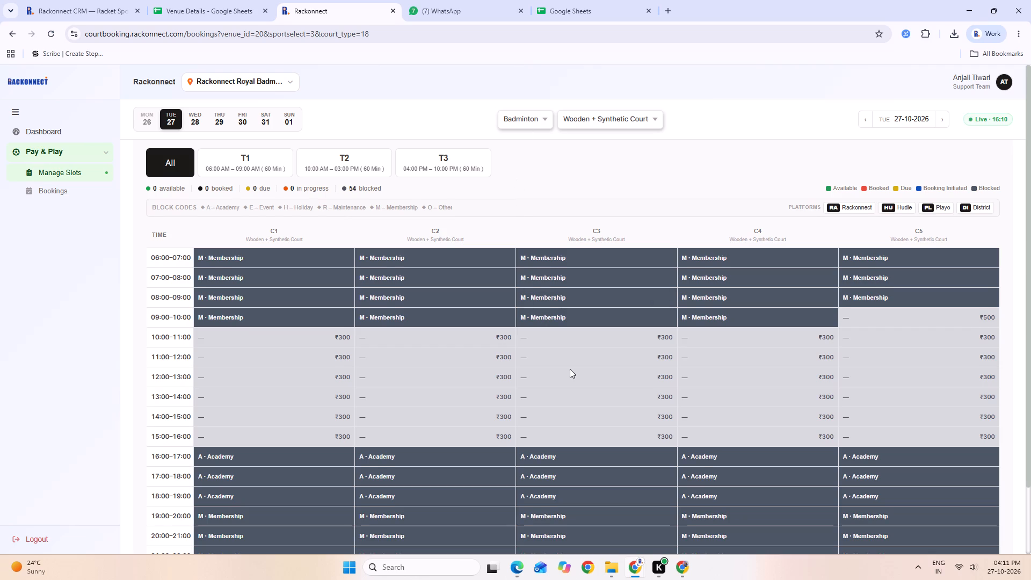
{"action": "scroll", "coordinate": [570, 371], "scroll_direction": "down", "scroll_amount": 3}
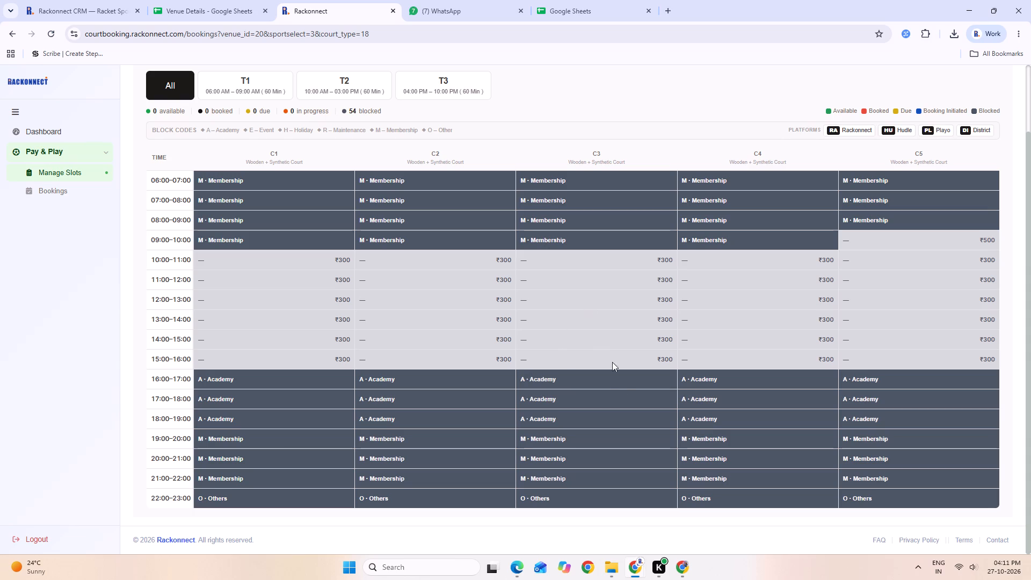
{"action": "scroll", "coordinate": [621, 387], "scroll_direction": "down", "scroll_amount": 3}
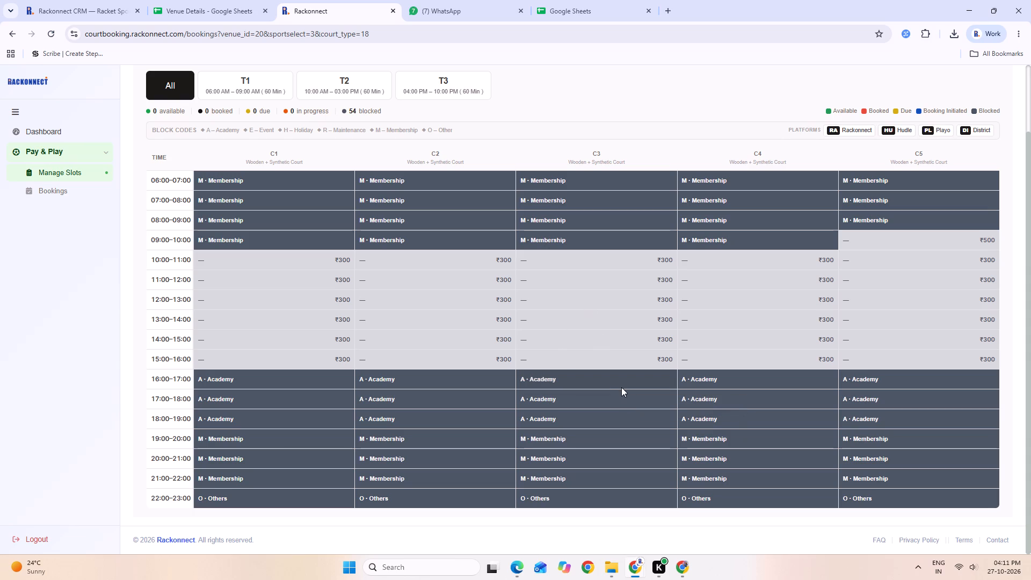
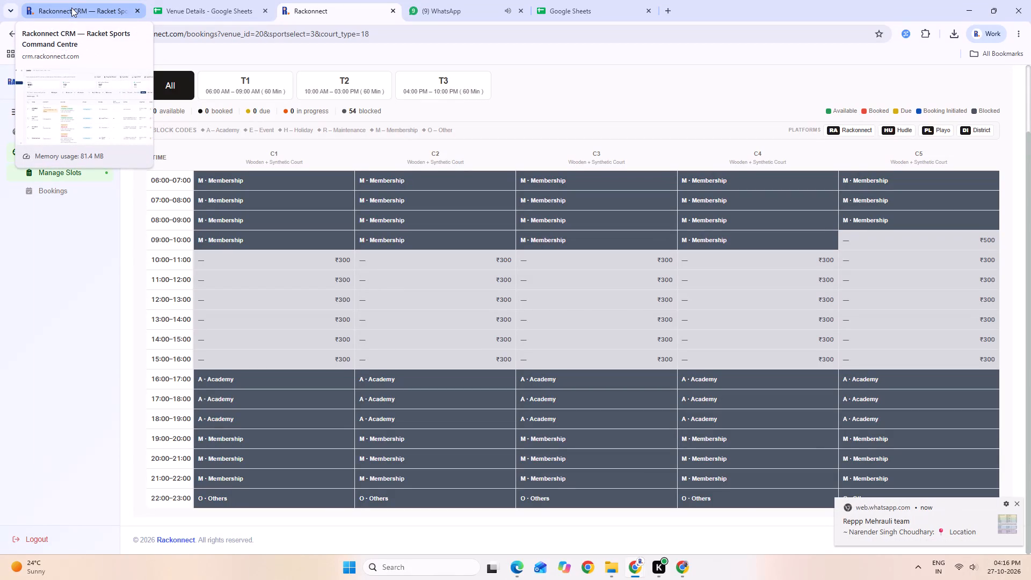
Switch to the Rackonnect CRM and convert the 27 Oct, 04:08 pm Jaipur Venue call in the call logs into a lead.
{"action": "left_click", "coordinate": [71, 8]}
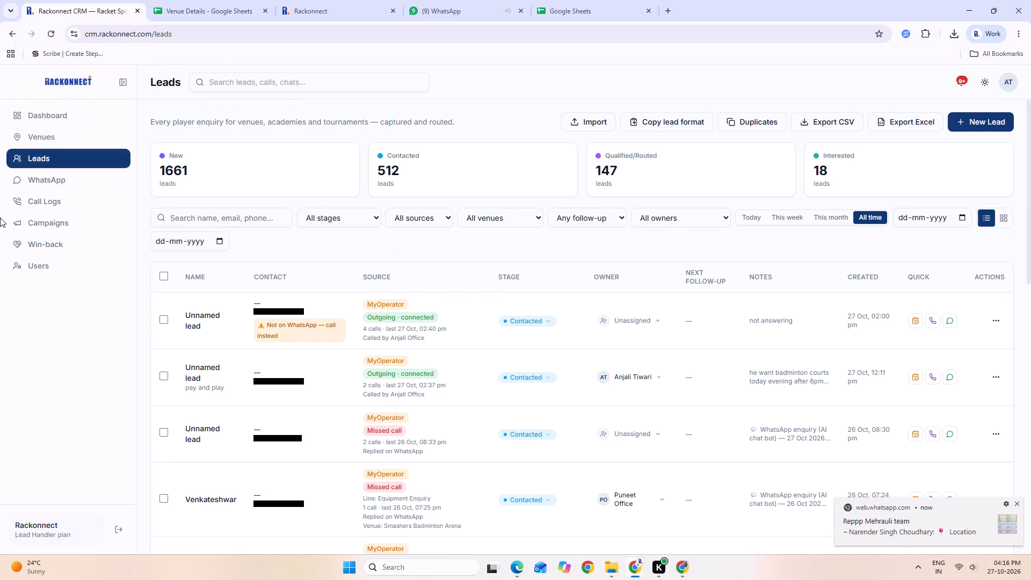
{"action": "left_click", "coordinate": [47, 207]}
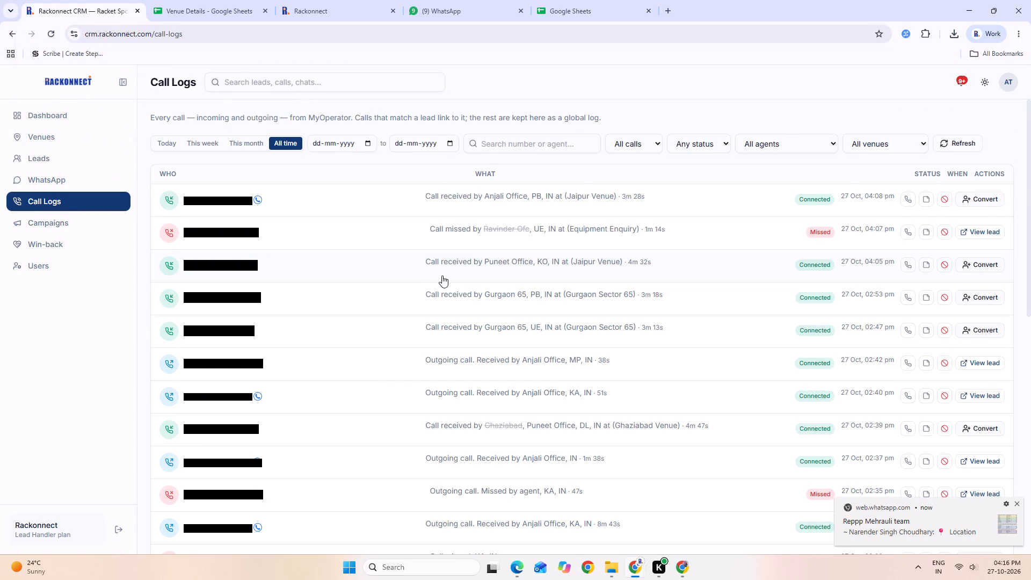
{"action": "left_click", "coordinate": [974, 197]}
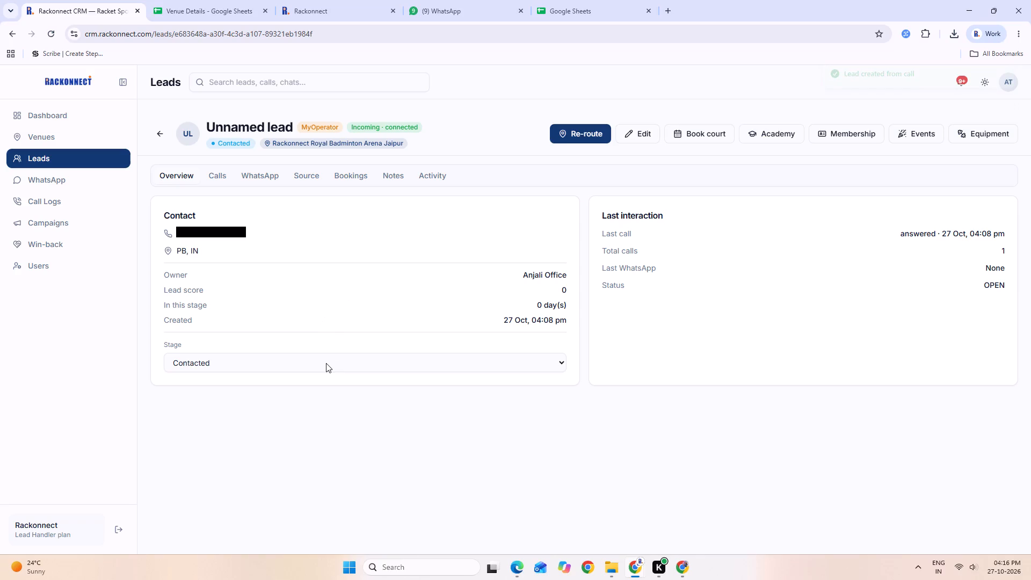
Open the new Jaipur lead for editing and enter the first name Ashutosh.
{"action": "left_click", "coordinate": [641, 138]}
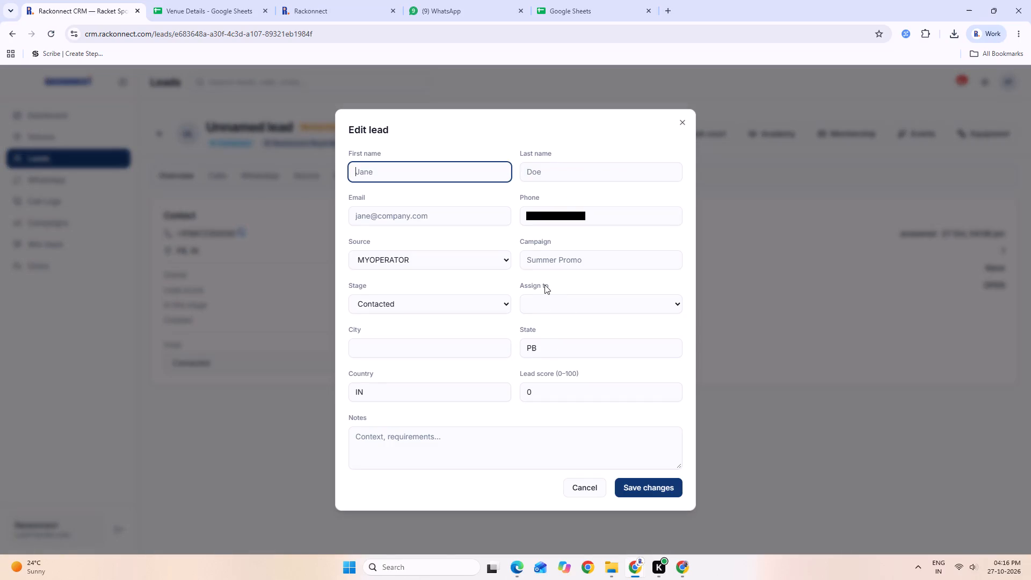
{"action": "left_click", "coordinate": [367, 165]}
{"action": "left_click", "coordinate": [360, 173]}
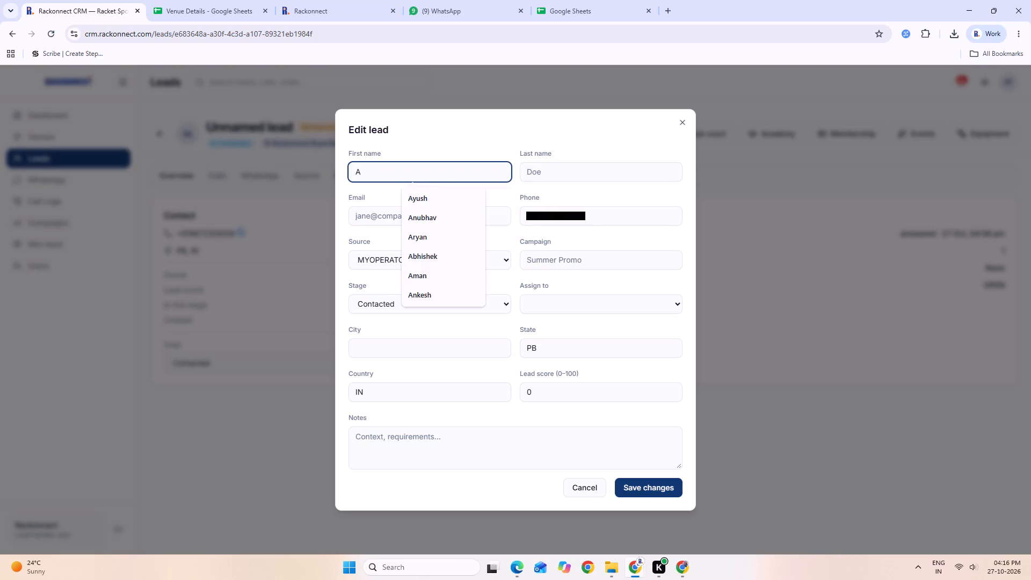
{"action": "type", "text": "shurosh"}
{"action": "key", "text": "space"}
{"action": "key", "text": "BackSpace"}
{"action": "key", "text": "BackSpace"}
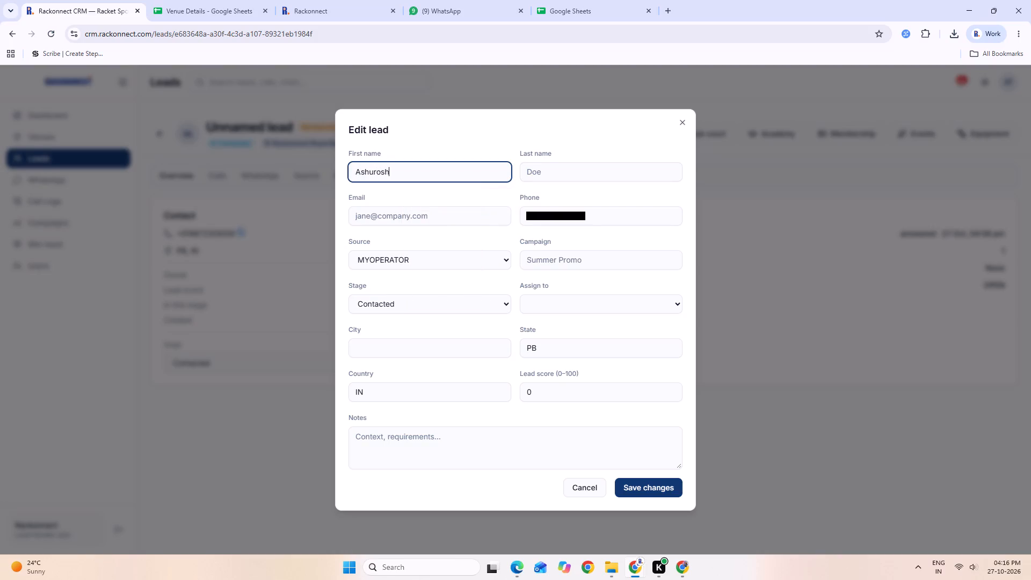
{"action": "key", "text": "BackSpace"}
{"action": "key", "text": "BackSpace"}
{"action": "key", "text": "BackSpace"}
{"action": "type", "text": "tosh"}
Set the lead's campaign to Membership, assign it to Anjali, and set the city to Jaipur.
{"action": "left_click", "coordinate": [567, 259]}
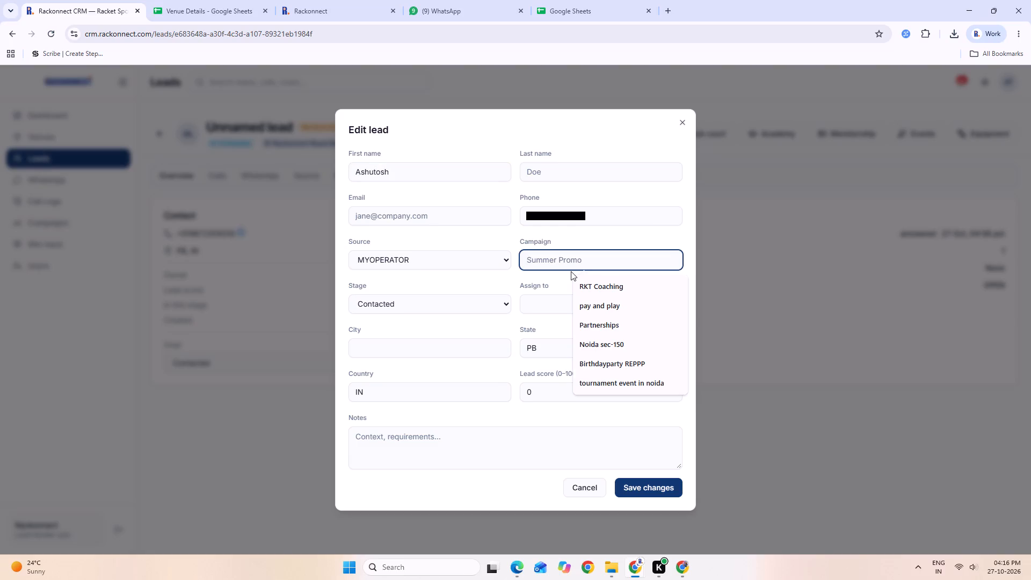
{"action": "type", "text": "mem"}
{"action": "left_click", "coordinate": [608, 302]}
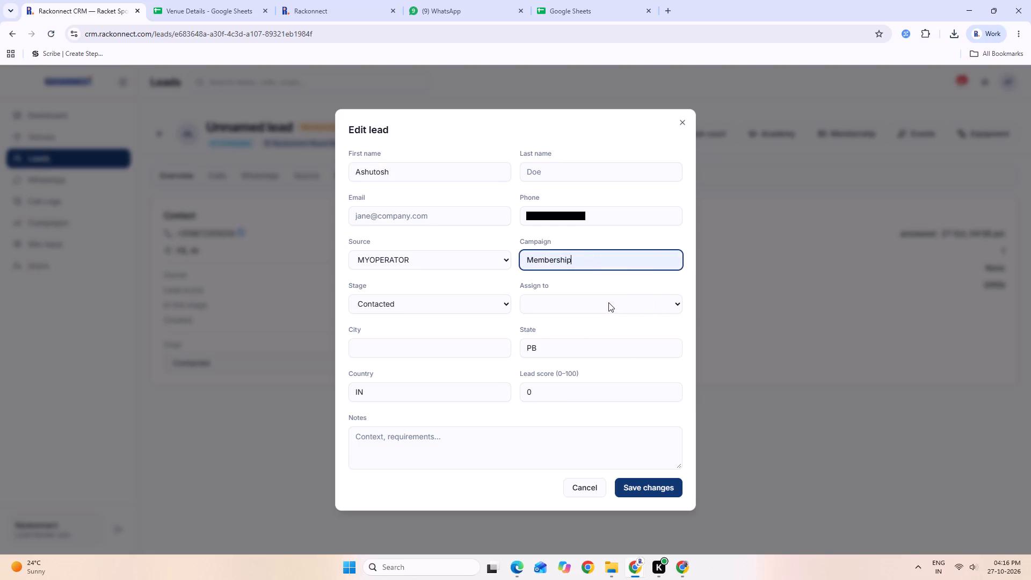
{"action": "left_click", "coordinate": [599, 309]}
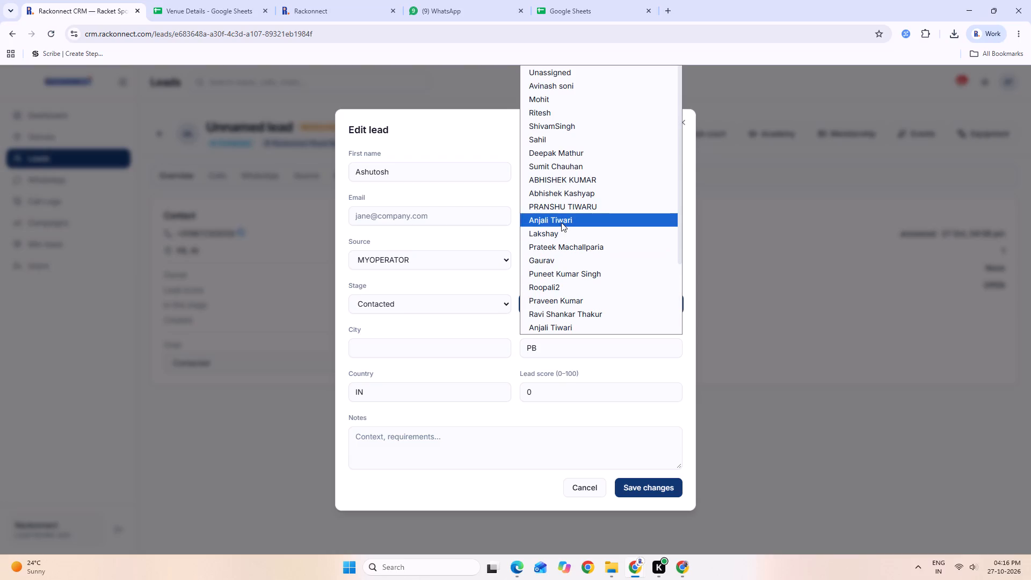
{"action": "left_click", "coordinate": [561, 222]}
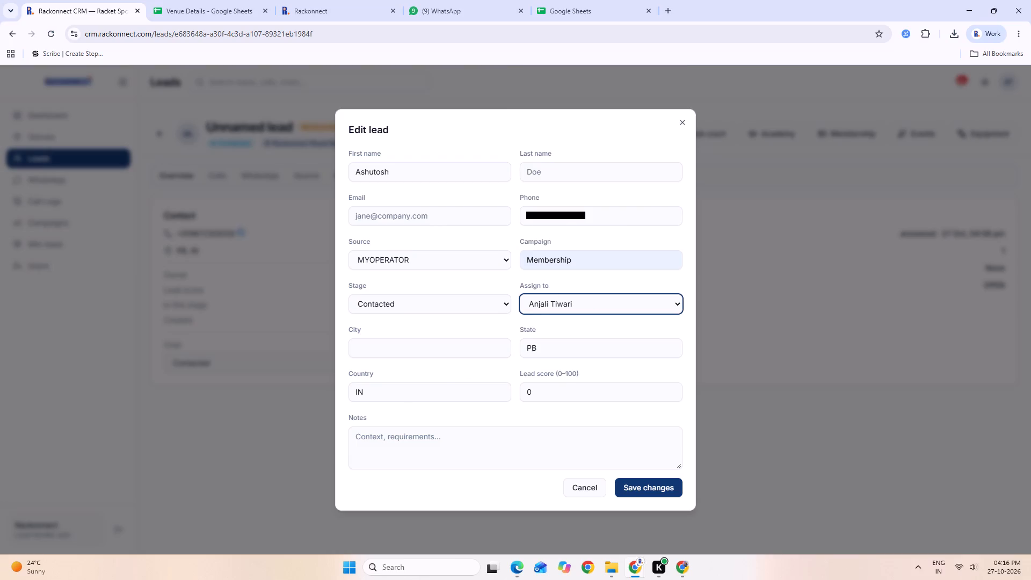
{"action": "left_click", "coordinate": [376, 349]}
{"action": "left_click", "coordinate": [431, 408]}
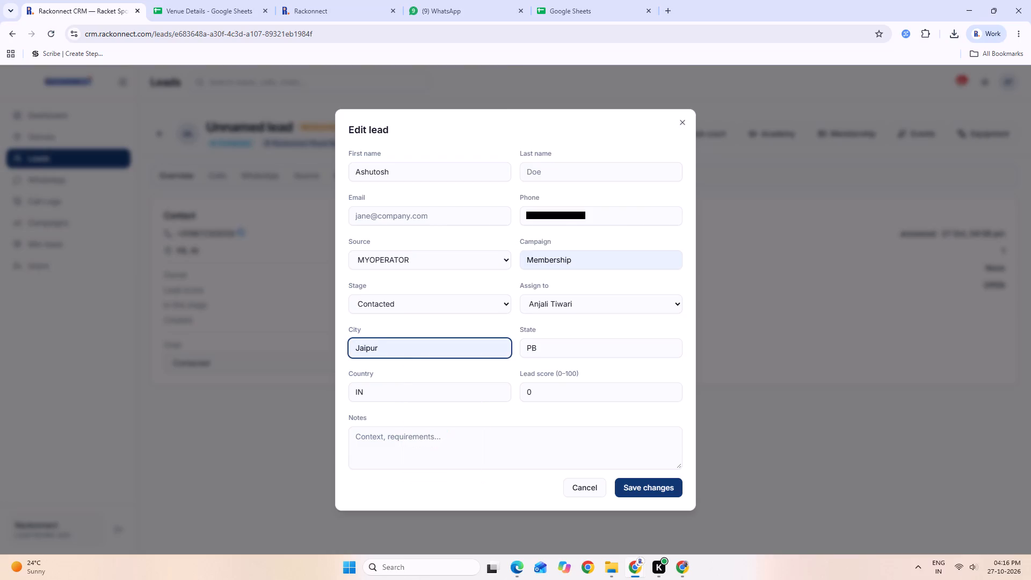
Add the note "he want membership plan in jaipur venue i'll send his number in jaipur group" and save the lead.
{"action": "left_click", "coordinate": [439, 438]}
{"action": "type", "text": "he want membership plam"}
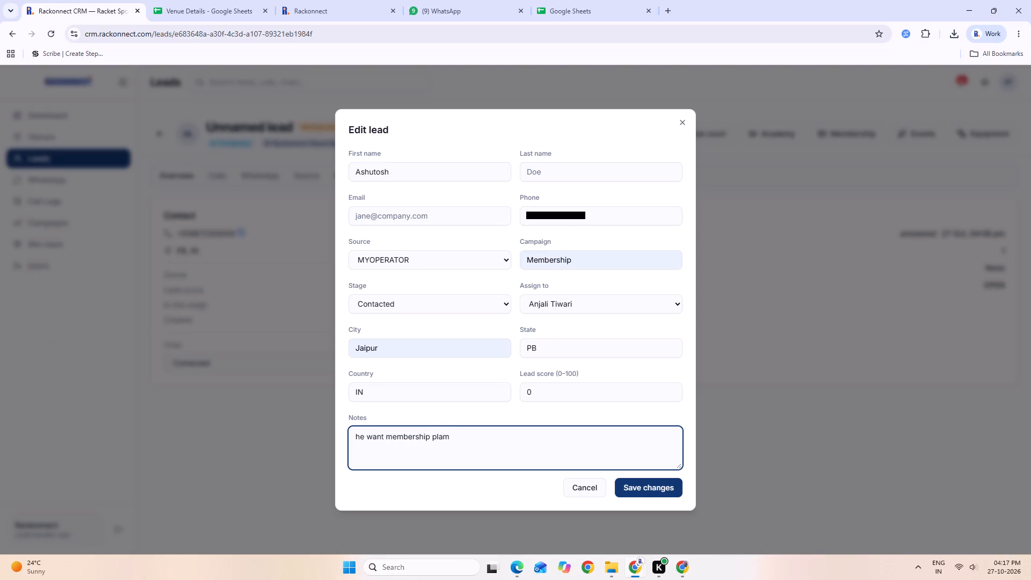
{"action": "key", "text": "BackSpace"}
{"action": "type", "text": "n"}
{"action": "key", "text": "space"}
{"action": "type", "text": "in jai"}
{"action": "type", "text": "pur venue"}
{"action": "key", "text": "space"}
{"action": "key", "text": "i"}
{"action": "type", "text": "'ll send i"}
{"action": "key", "text": "BackSpace"}
{"action": "type", "text": "his number in jaipur"}
{"action": "key", "text": "space"}
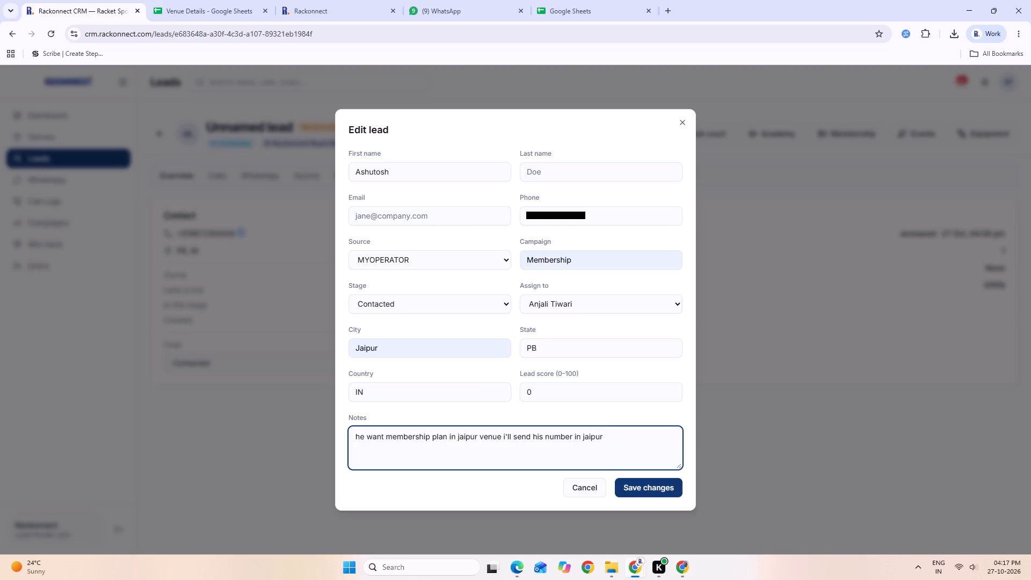
{"action": "type", "text": "group"}
{"action": "key", "text": "space"}
{"action": "left_click", "coordinate": [651, 481]}
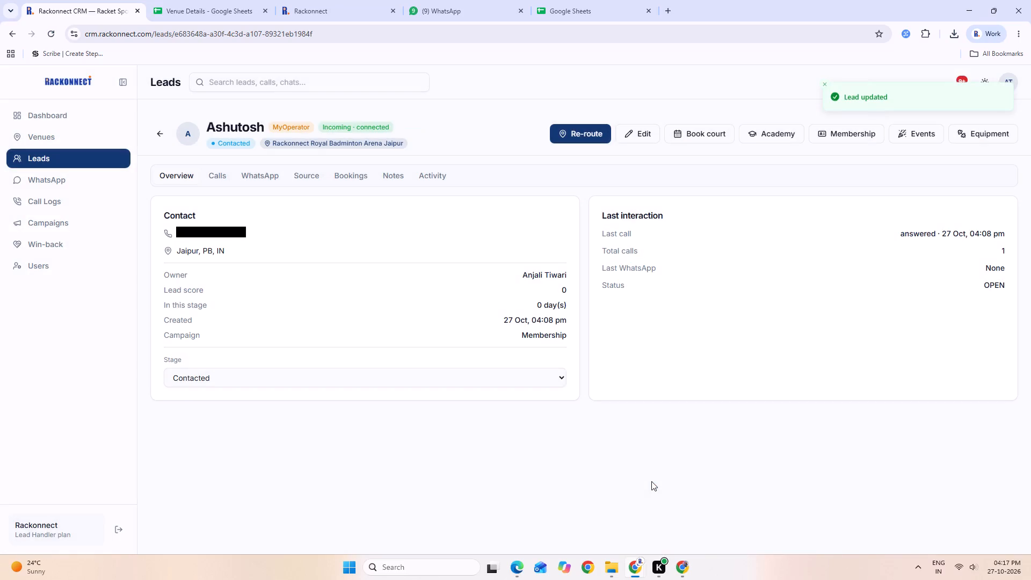
Open the leads list to check the entry for the edited Jaipur lead.
{"action": "left_click", "coordinate": [43, 153]}
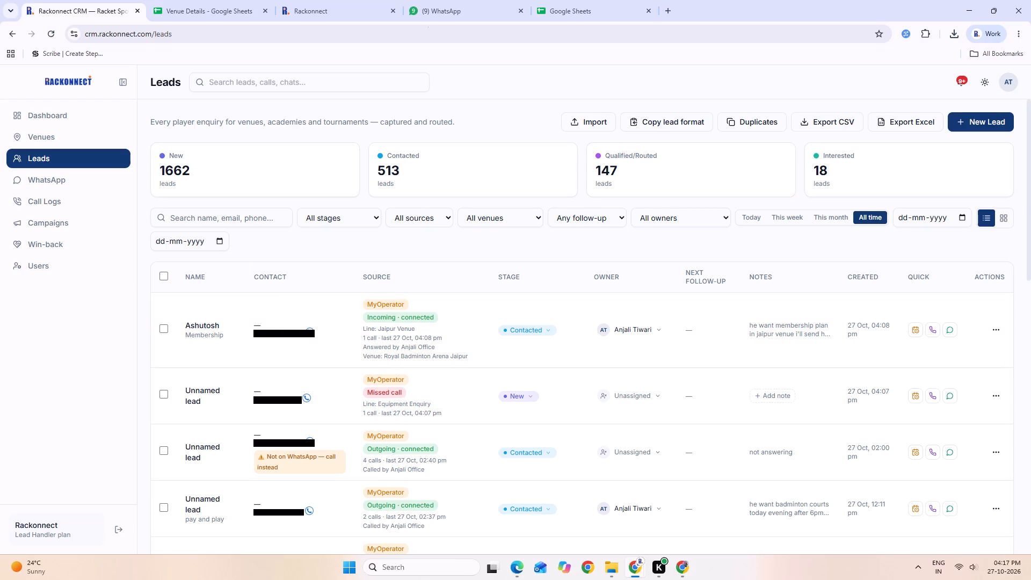
Convert the connected 27 Oct, 01:03 pm Noida Sector 45 call in the call logs into a lead.
{"action": "left_click", "coordinate": [60, 202]}
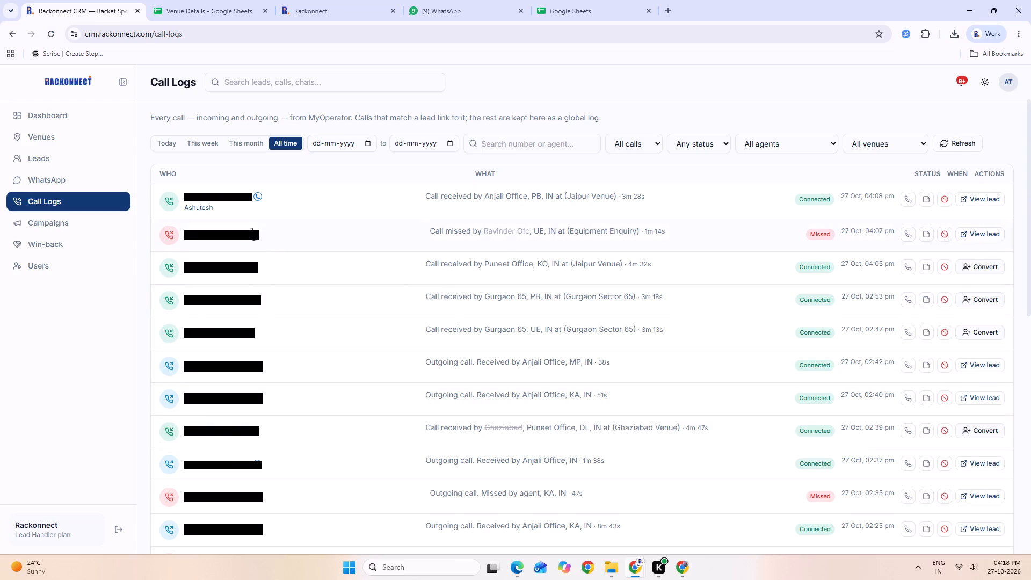
{"action": "scroll", "coordinate": [284, 316], "scroll_direction": "down", "scroll_amount": 4}
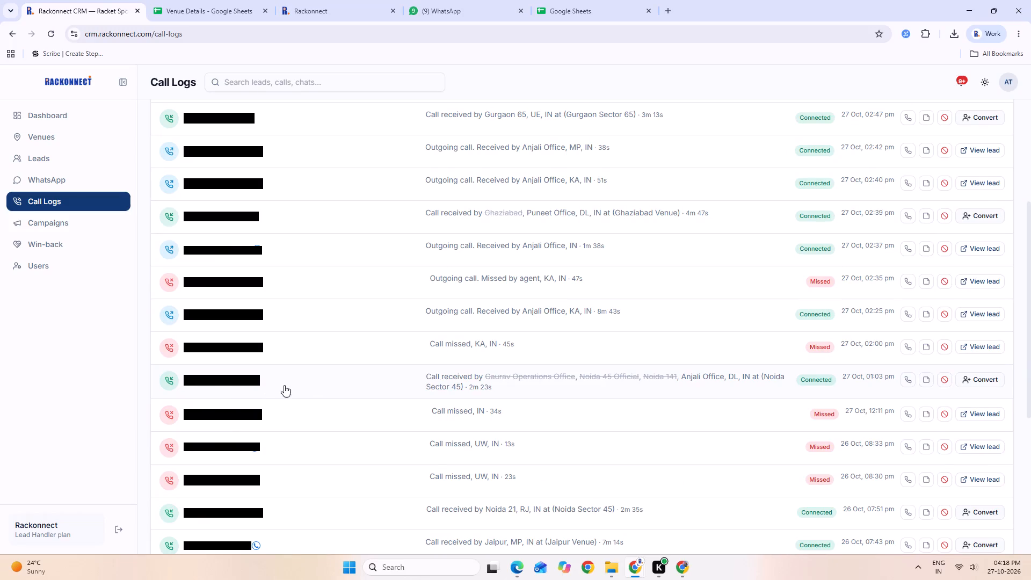
{"action": "left_click", "coordinate": [971, 375]}
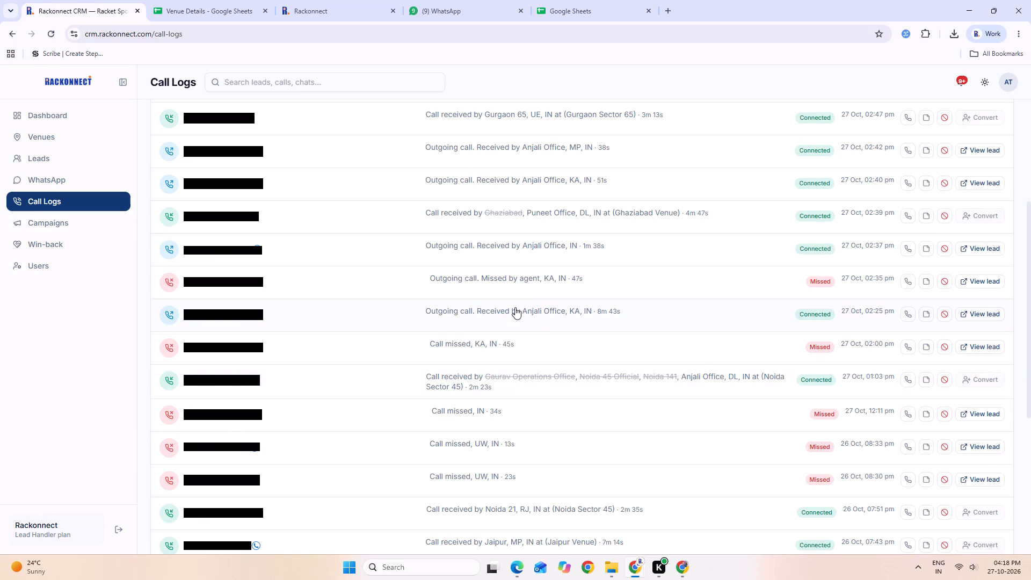
Open the new Noida Sector 45 lead for editing and enter the first name Utteshtha.
{"action": "left_click", "coordinate": [627, 136]}
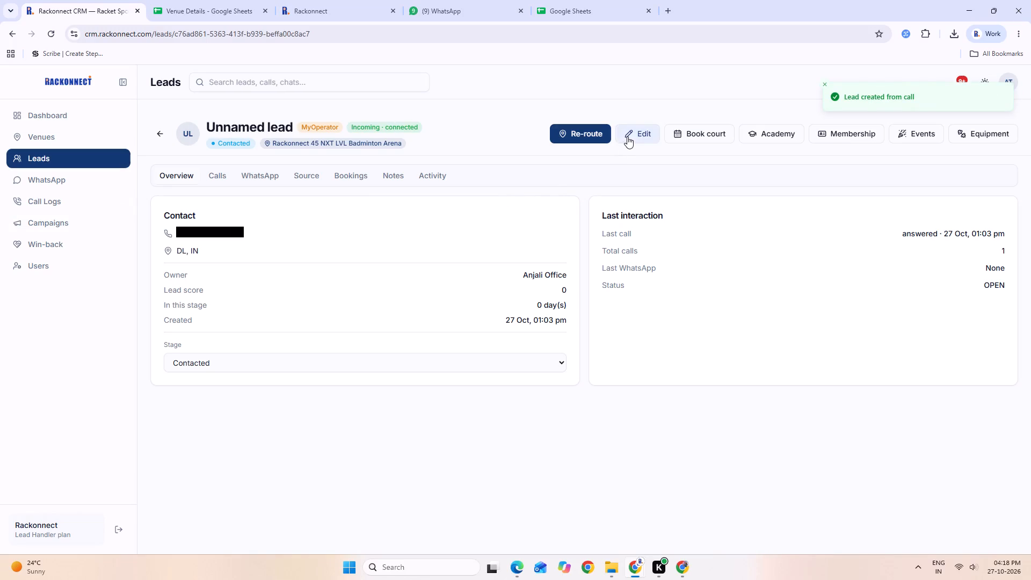
{"action": "left_click", "coordinate": [391, 173]}
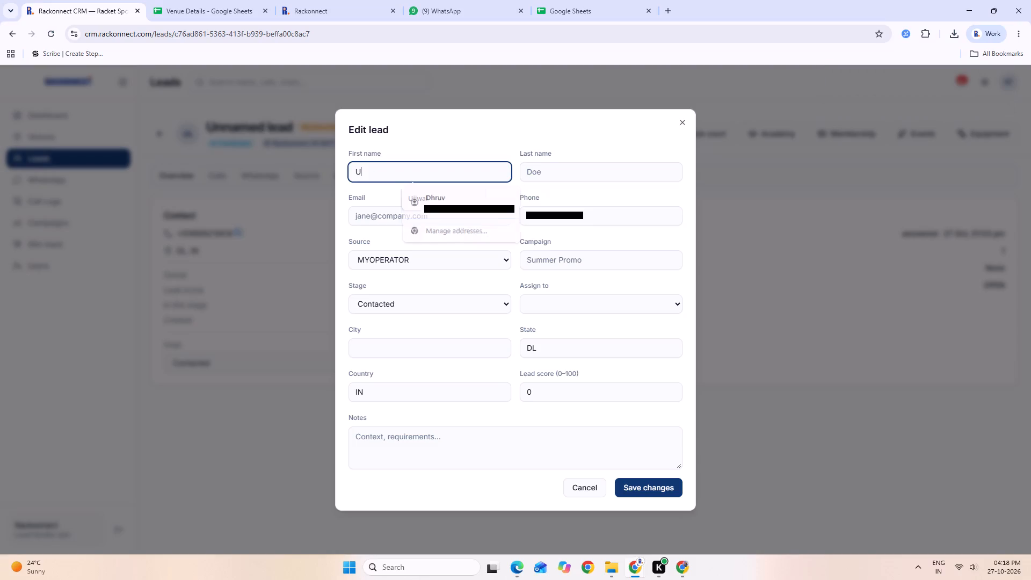
{"action": "type", "text": "ttesh"}
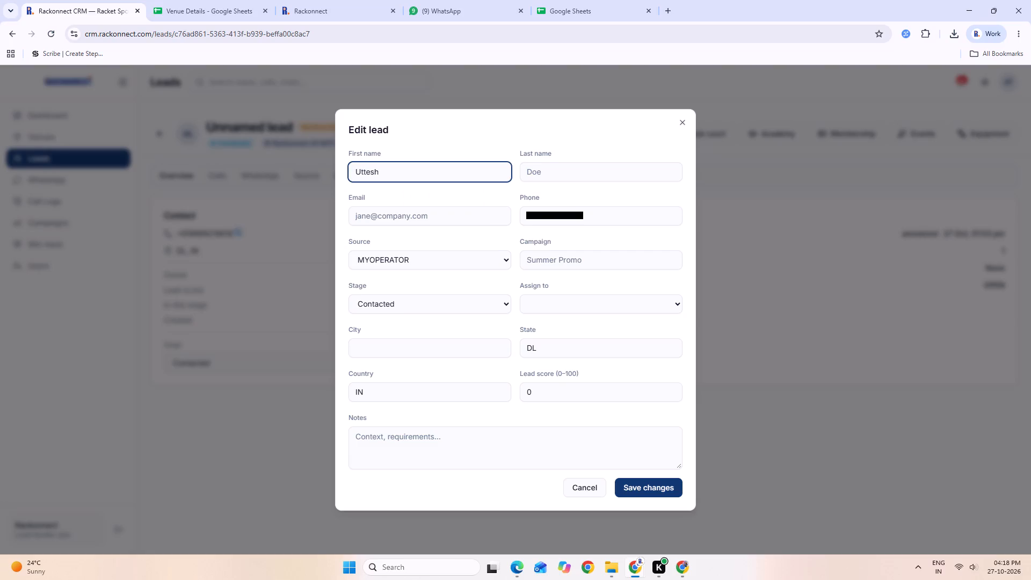
{"action": "type", "text": "tha"}
{"action": "key", "text": "space"}
Set the lead's campaign to RKT Coaching, assign it to Anjali, and set the city to Noida.
{"action": "left_click", "coordinate": [584, 262]}
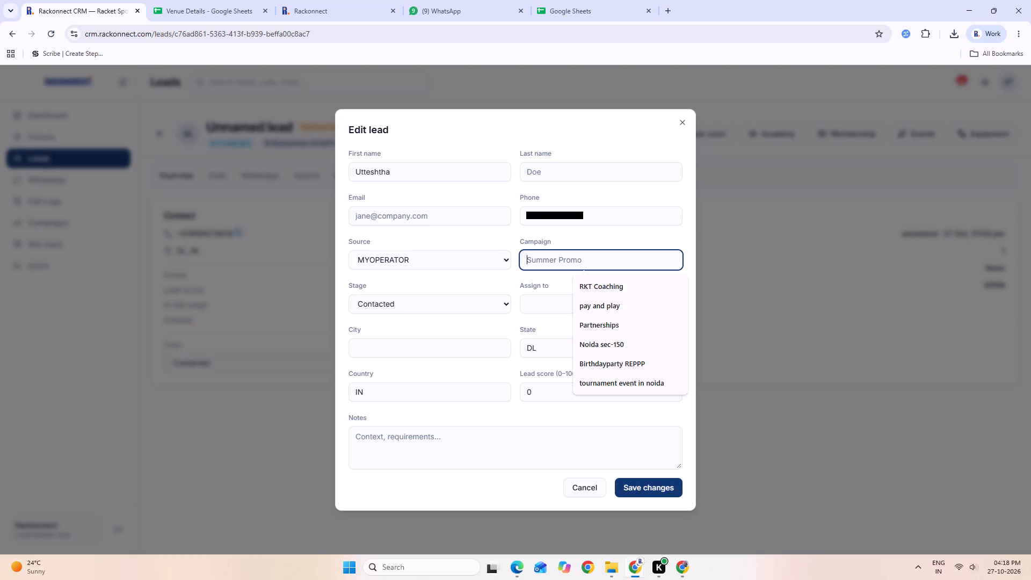
{"action": "left_click", "coordinate": [587, 284]}
{"action": "left_click", "coordinate": [568, 300]}
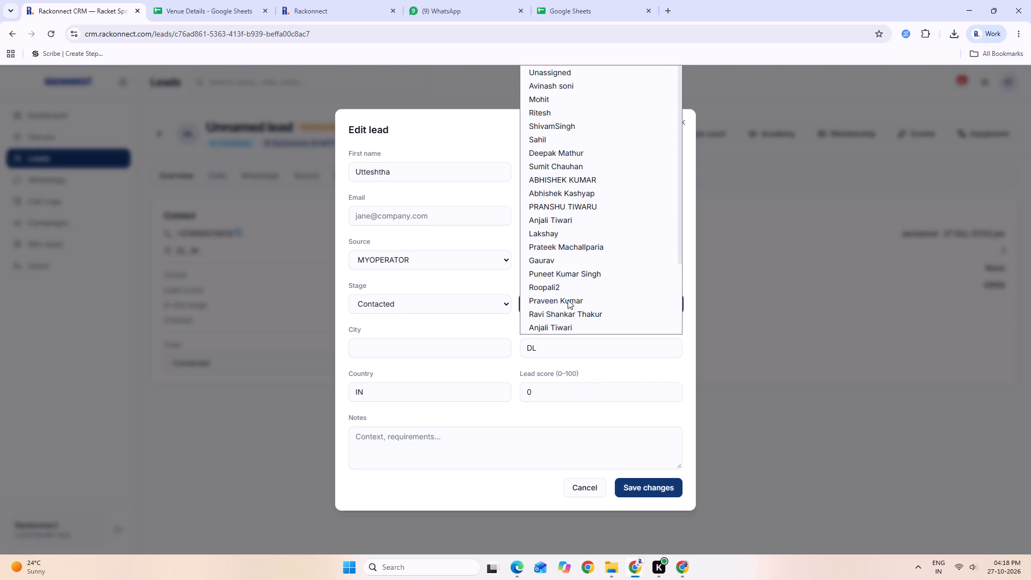
{"action": "left_click", "coordinate": [551, 219]}
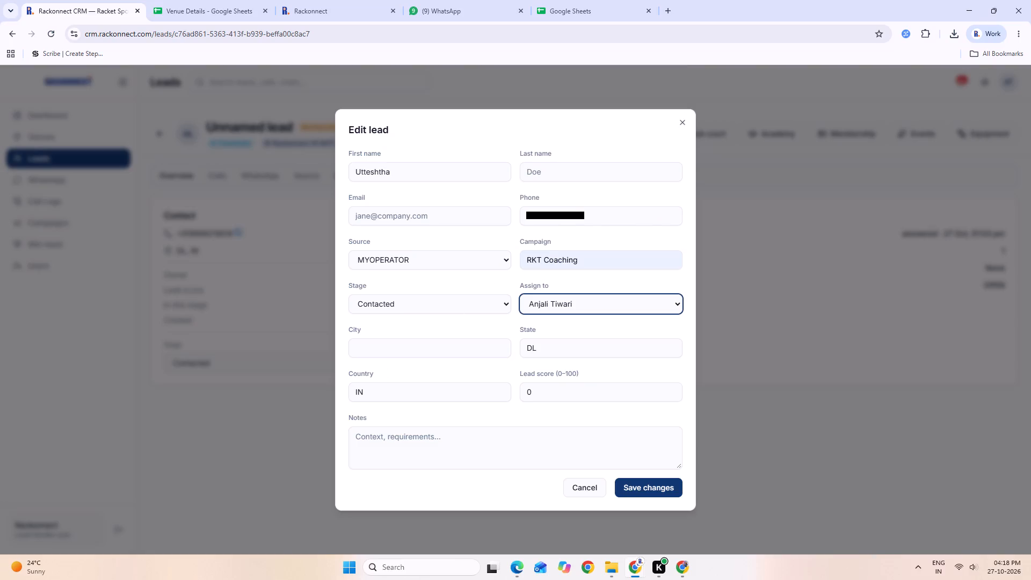
{"action": "left_click", "coordinate": [365, 344]}
{"action": "left_click", "coordinate": [424, 378]}
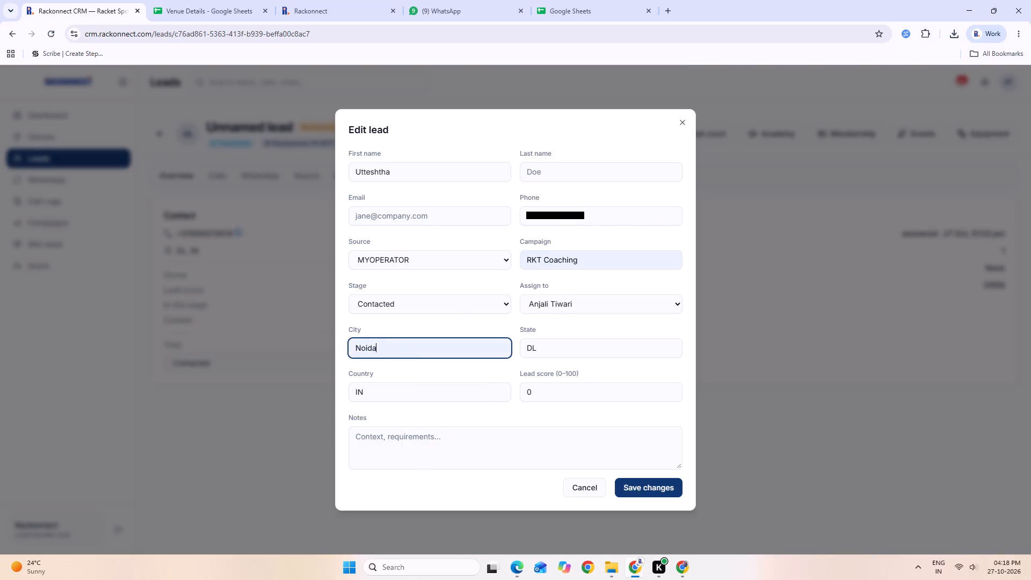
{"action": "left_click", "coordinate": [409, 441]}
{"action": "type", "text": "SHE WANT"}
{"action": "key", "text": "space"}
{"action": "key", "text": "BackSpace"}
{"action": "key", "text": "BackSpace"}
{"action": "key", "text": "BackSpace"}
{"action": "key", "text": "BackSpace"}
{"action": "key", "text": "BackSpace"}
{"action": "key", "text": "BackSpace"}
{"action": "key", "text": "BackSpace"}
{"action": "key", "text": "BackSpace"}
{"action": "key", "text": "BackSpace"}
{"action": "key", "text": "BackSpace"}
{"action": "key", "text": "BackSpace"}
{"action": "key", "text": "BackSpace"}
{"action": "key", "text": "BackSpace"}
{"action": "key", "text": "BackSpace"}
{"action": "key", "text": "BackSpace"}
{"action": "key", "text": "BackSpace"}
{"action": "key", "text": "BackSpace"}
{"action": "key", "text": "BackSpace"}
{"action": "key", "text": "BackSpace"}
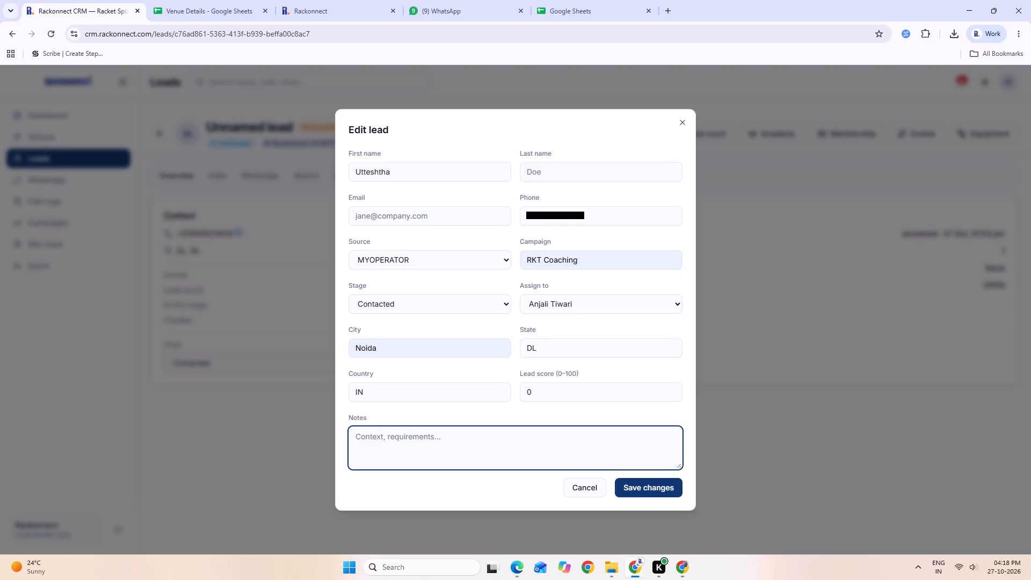
Save the lead with the note "she want badminton coaching classes for adult age 20 in sec 45 noida and also visit done for trial today".
{"action": "type", "text": "she want badminton coaching classes"}
{"action": "key", "text": "space"}
{"action": "type", "text": "for his s"}
{"action": "key", "text": "BackSpace"}
{"action": "key", "text": "BackSpace"}
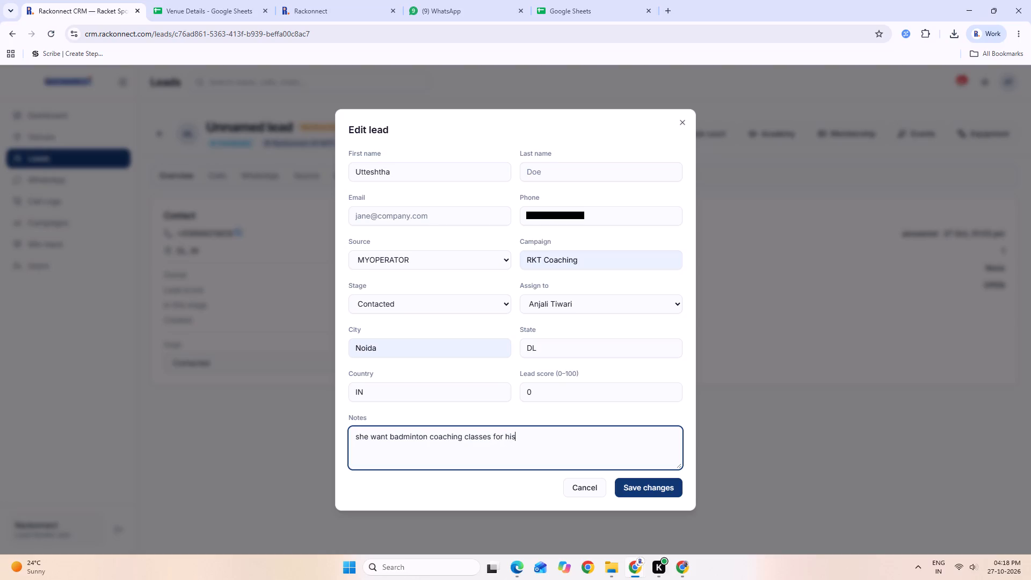
{"action": "key", "text": "BackSpace"}
{"action": "key", "text": "BackSpace"}
{"action": "key", "text": "BackSpace"}
{"action": "type", "text": "adult"}
{"action": "key", "text": "space"}
{"action": "type", "text": "age 20"}
{"action": "key", "text": "space"}
{"action": "type", "text": "in sec 45 ni"}
{"action": "key", "text": "BackSpace"}
{"action": "type", "text": "oida"}
{"action": "key", "text": "space"}
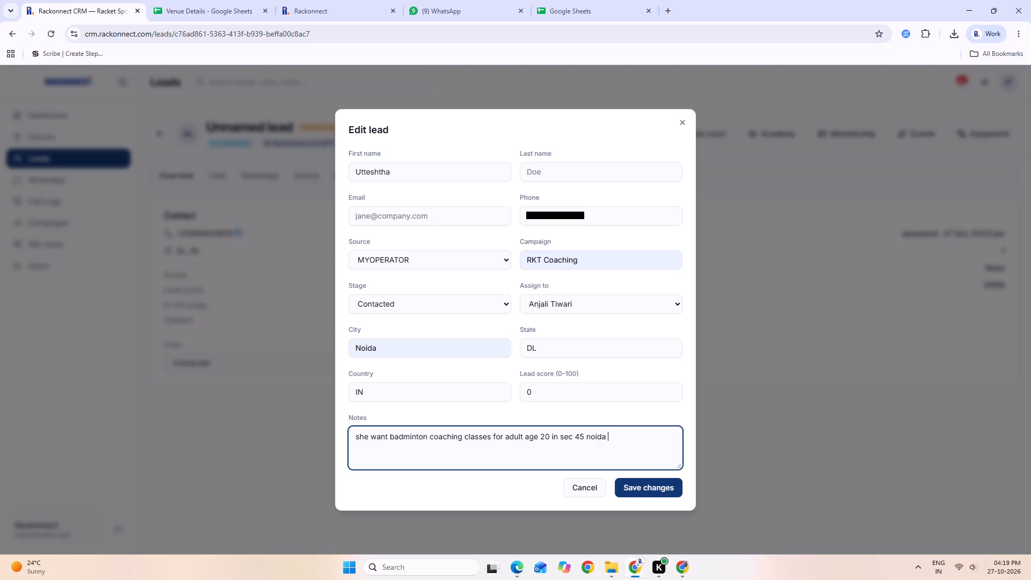
{"action": "type", "text": "and al"}
{"action": "type", "text": "so visit doebn"}
{"action": "key", "text": "BackSpace"}
{"action": "key", "text": "BackSpace"}
{"action": "key", "text": "BackSpace"}
{"action": "type", "text": "ne for trial"}
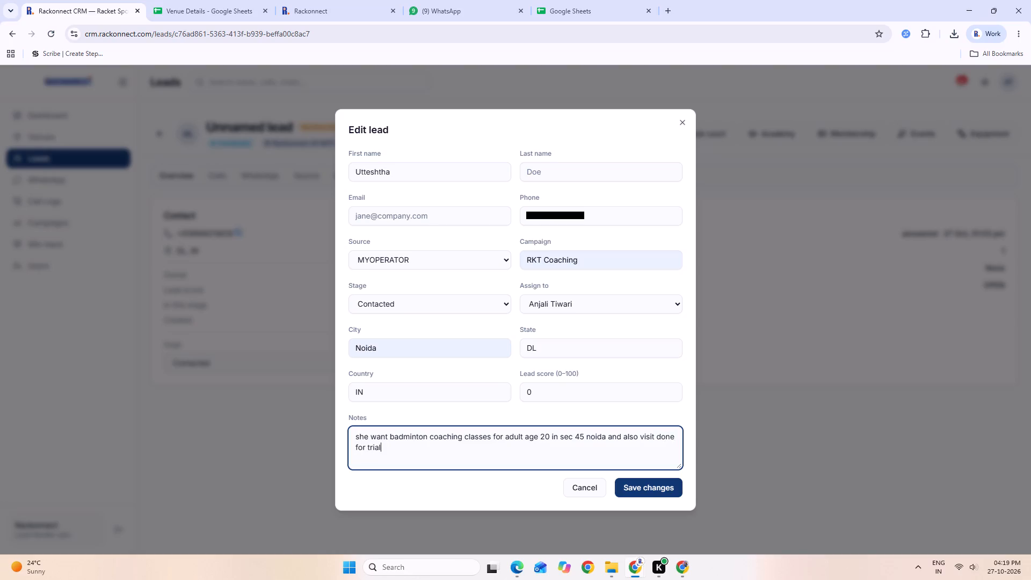
{"action": "key", "text": "space"}
{"action": "type", "text": "today"}
{"action": "key", "text": "space"}
{"action": "left_click", "coordinate": [623, 491]}
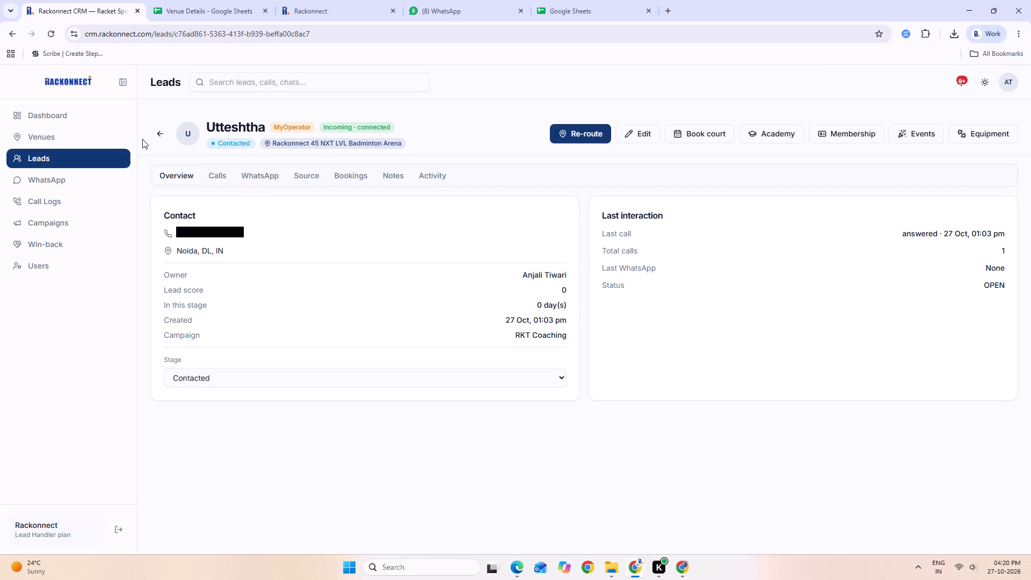
Open the leads list to check the entry for the edited Noida Sector 45 lead.
{"action": "left_click", "coordinate": [43, 156]}
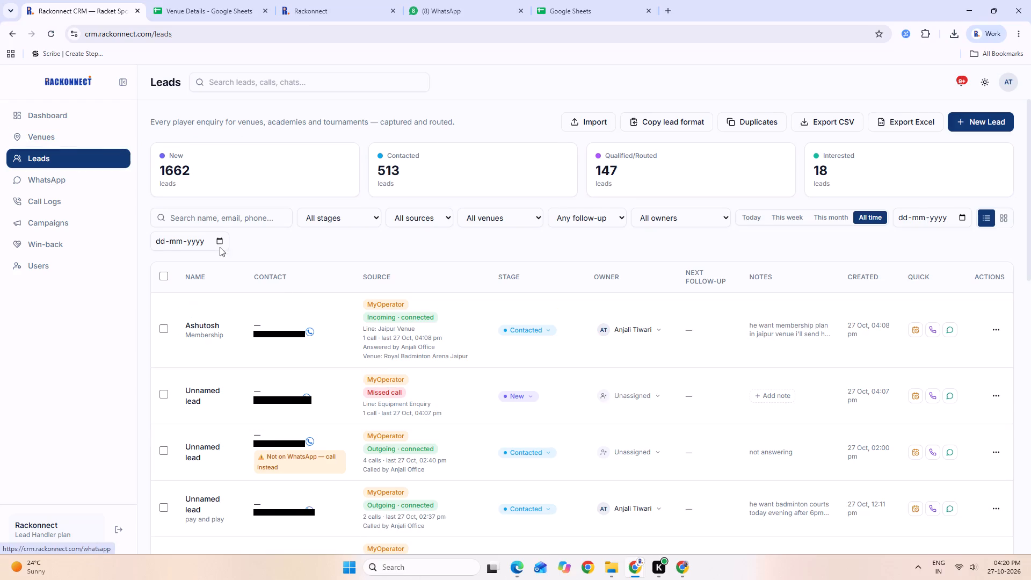
{"action": "scroll", "coordinate": [415, 347], "scroll_direction": "down", "scroll_amount": 7}
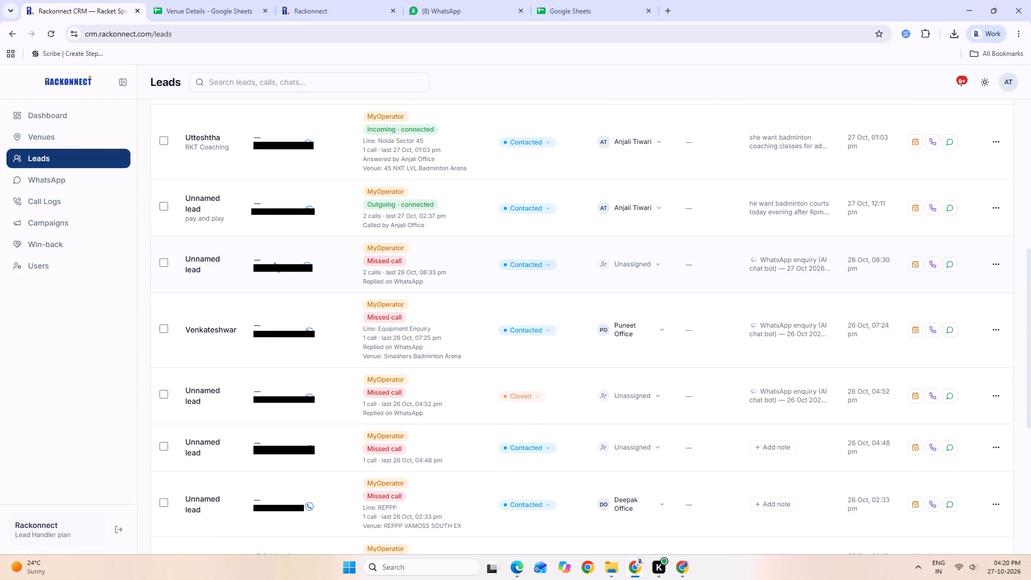
{"action": "scroll", "coordinate": [250, 258], "scroll_direction": "up", "scroll_amount": 1}
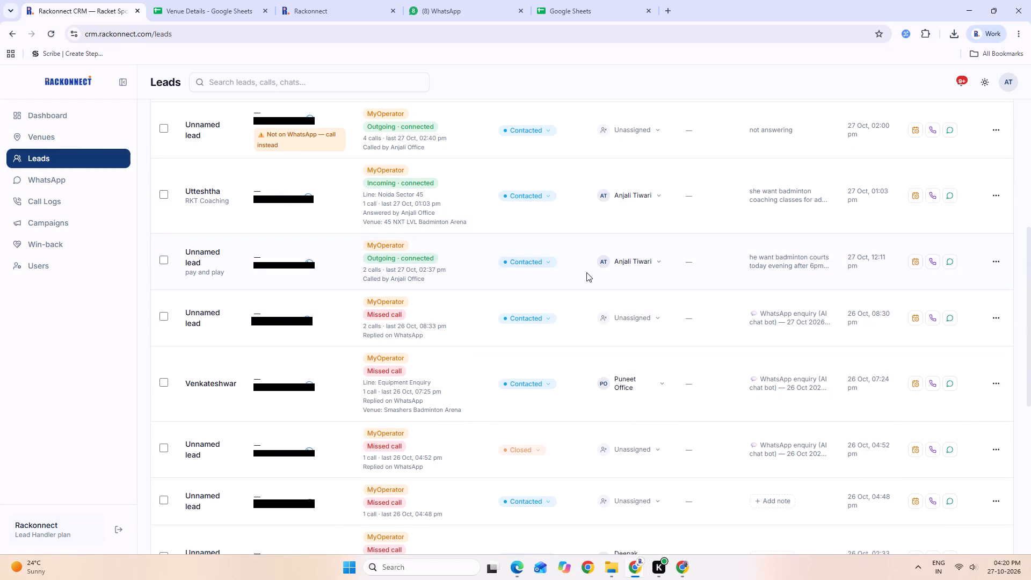
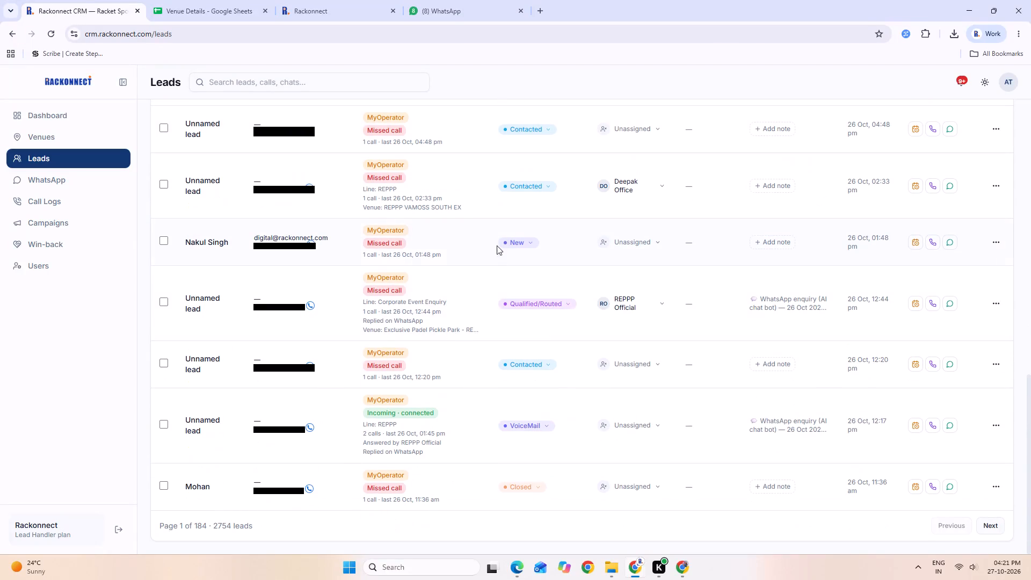
Assign the unnamed contacted missed-call lead from 26 Oct, 12:20 pm to Anjali.
{"action": "scroll", "coordinate": [629, 301], "scroll_direction": "down", "scroll_amount": 3}
{"action": "scroll", "coordinate": [761, 347], "scroll_direction": "down", "scroll_amount": 5}
{"action": "left_click", "coordinate": [643, 357]}
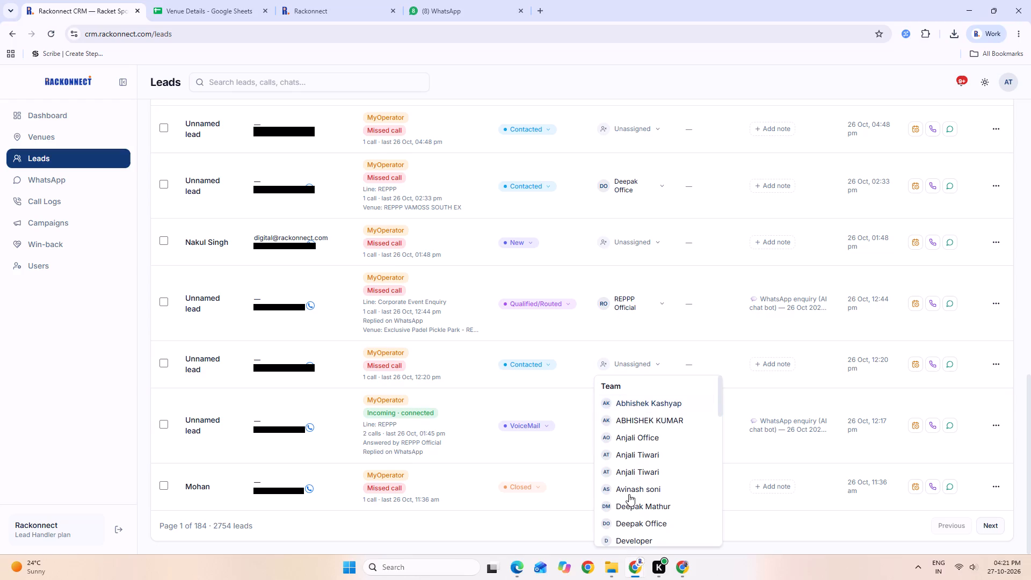
{"action": "left_click", "coordinate": [645, 446]}
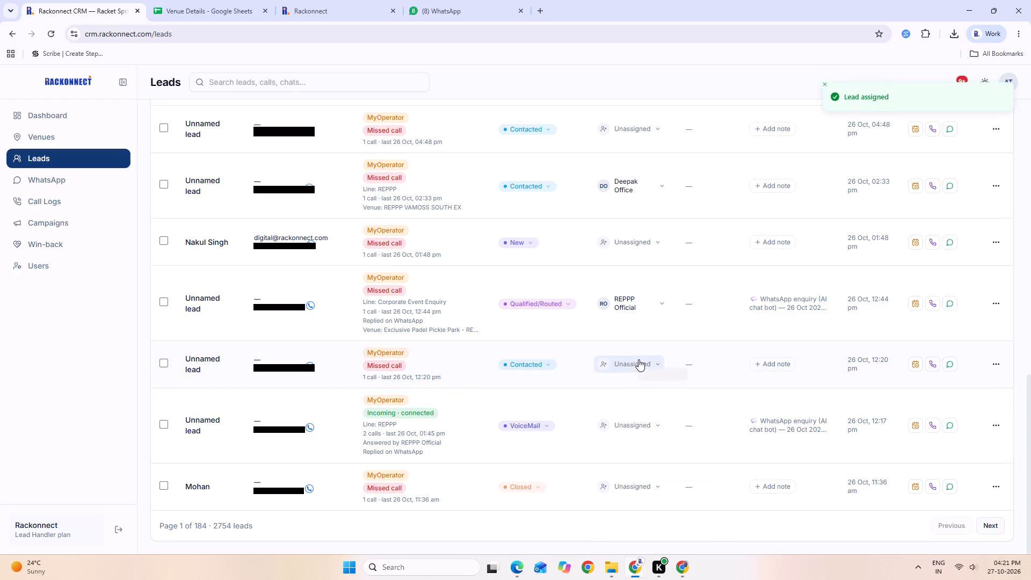
{"action": "scroll", "coordinate": [708, 356], "scroll_direction": "down", "scroll_amount": 3}
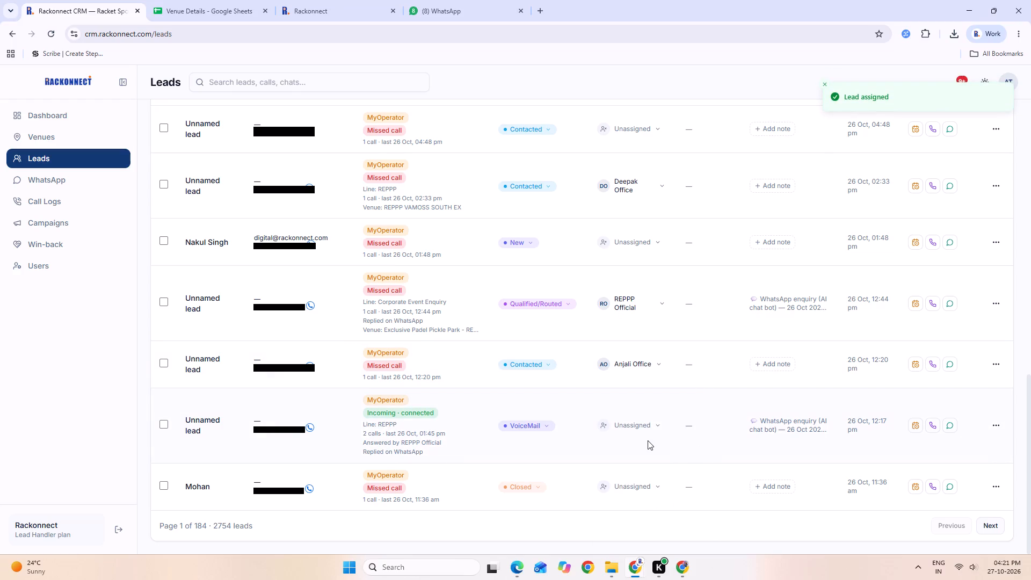
{"action": "left_click", "coordinate": [648, 440]}
{"action": "left_click", "coordinate": [642, 426]}
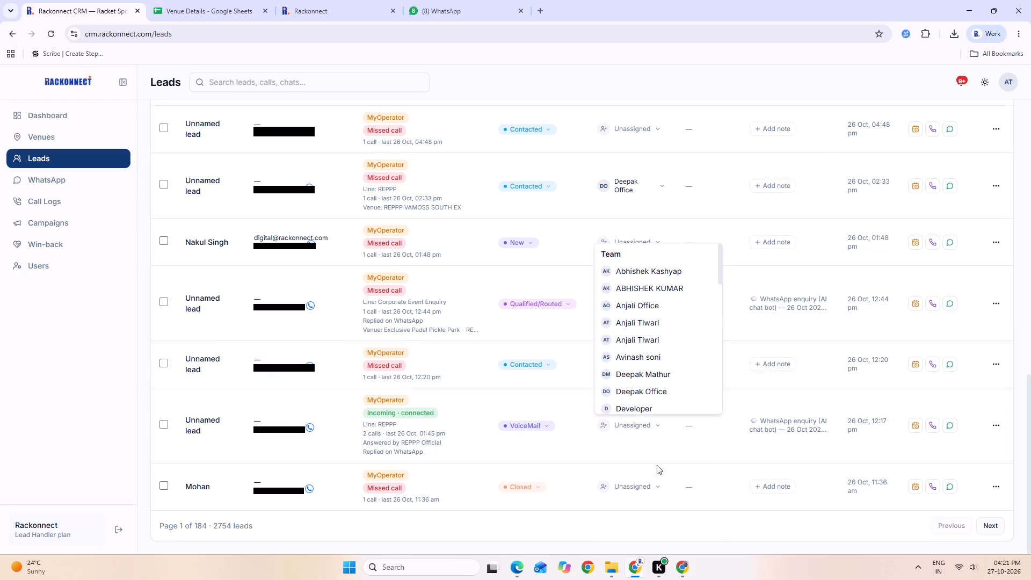
{"action": "left_click", "coordinate": [654, 335]}
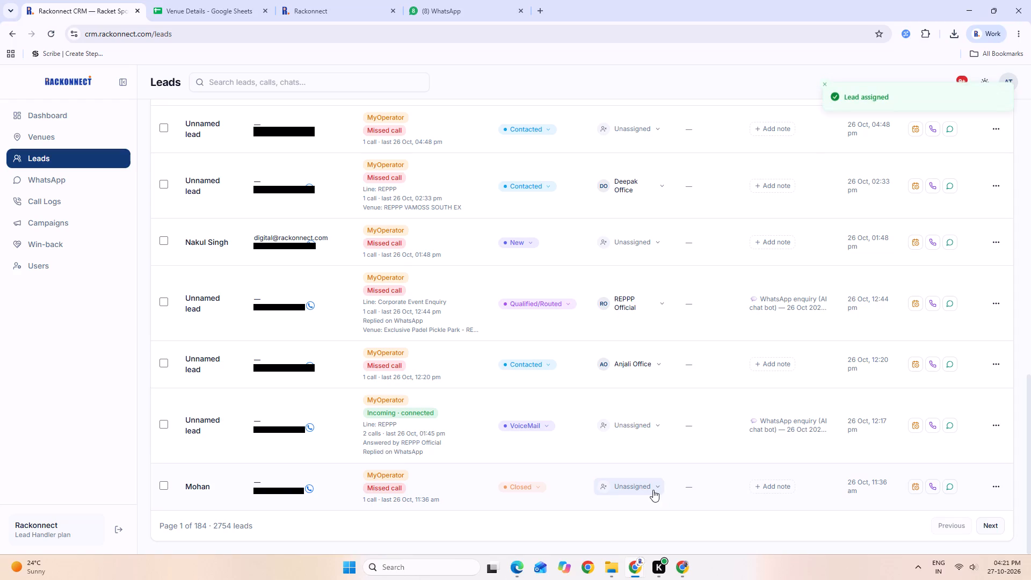
Assign Mohan's closed missed-call lead from 26 Oct, 11:36 am to Anjali.
{"action": "left_click", "coordinate": [653, 490]}
{"action": "left_click", "coordinate": [644, 375]}
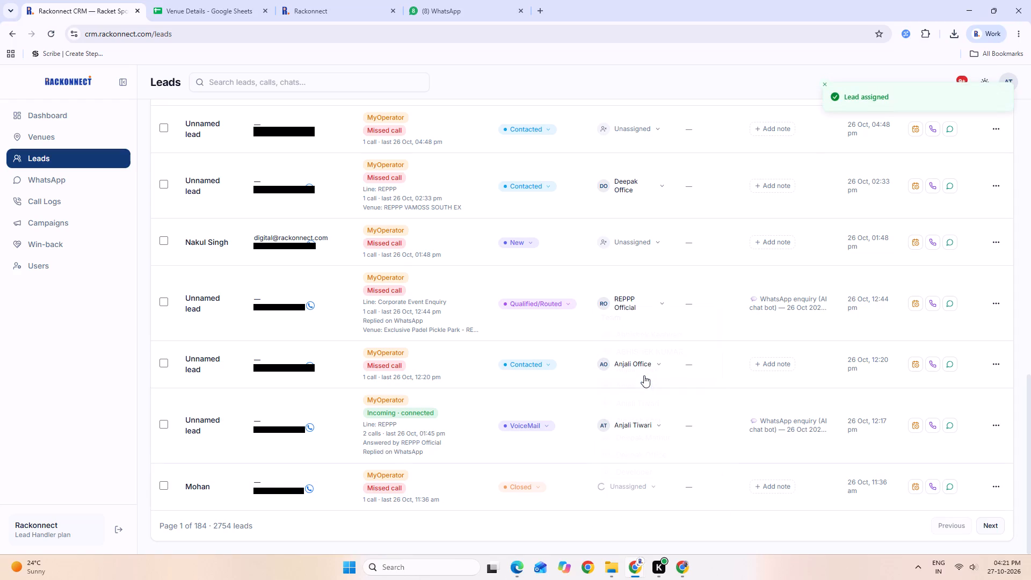
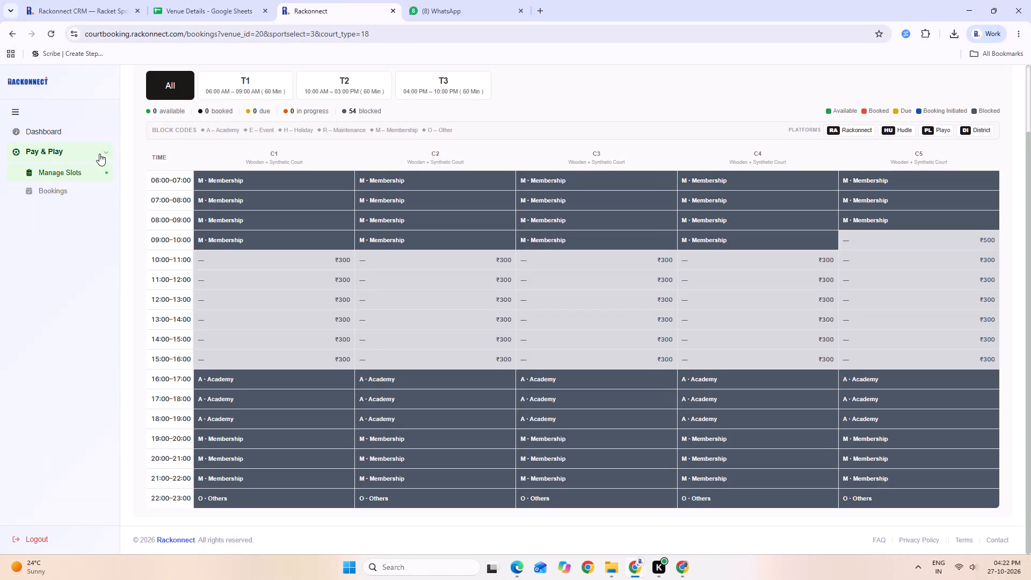
Switch the slot schedule to the Rackonnect Noida Indoor Stadium venue and examine its badminton court slots for 27 October.
{"action": "scroll", "coordinate": [245, 136], "scroll_direction": "up", "scroll_amount": 4}
{"action": "left_click", "coordinate": [290, 85]}
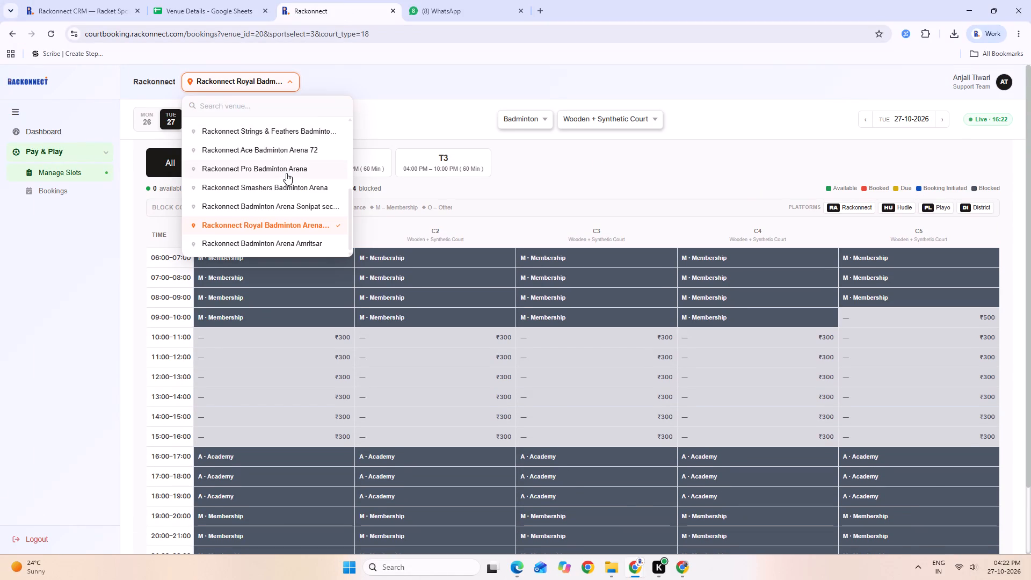
{"action": "scroll", "coordinate": [286, 173], "scroll_direction": "down", "scroll_amount": 1}
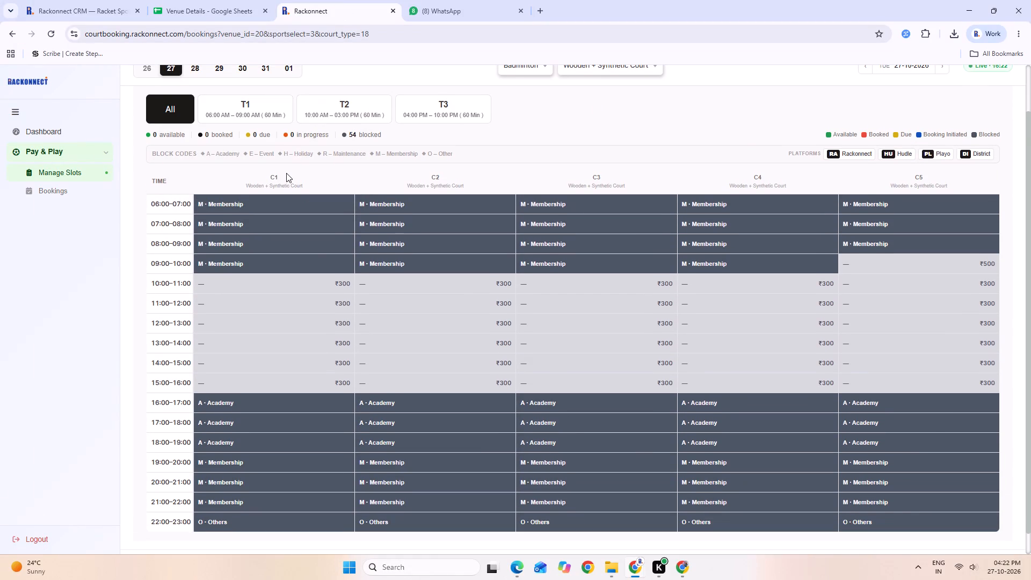
{"action": "scroll", "coordinate": [286, 173], "scroll_direction": "up", "scroll_amount": 2}
{"action": "left_click", "coordinate": [279, 83]}
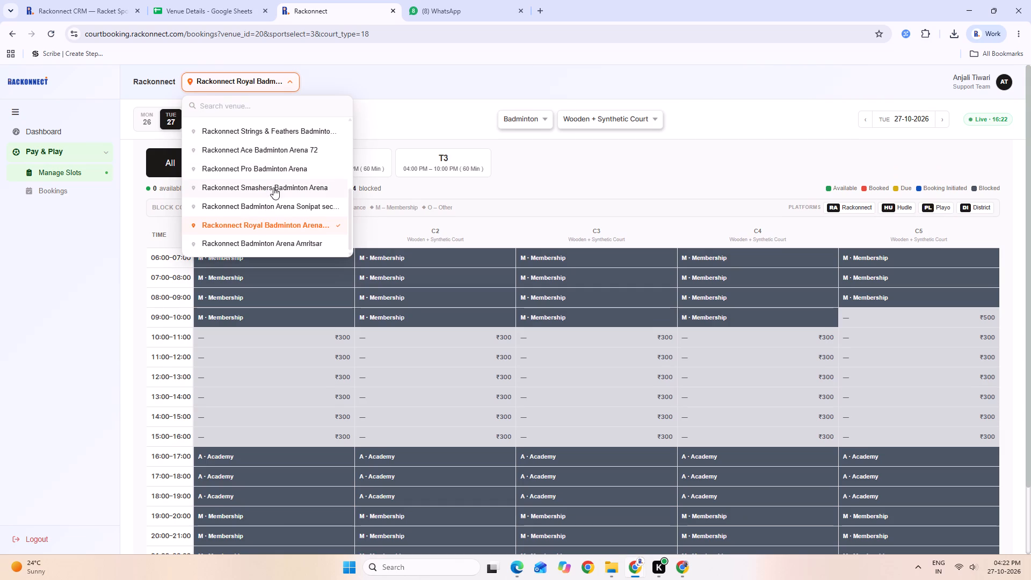
{"action": "scroll", "coordinate": [273, 187], "scroll_direction": "up", "scroll_amount": 3}
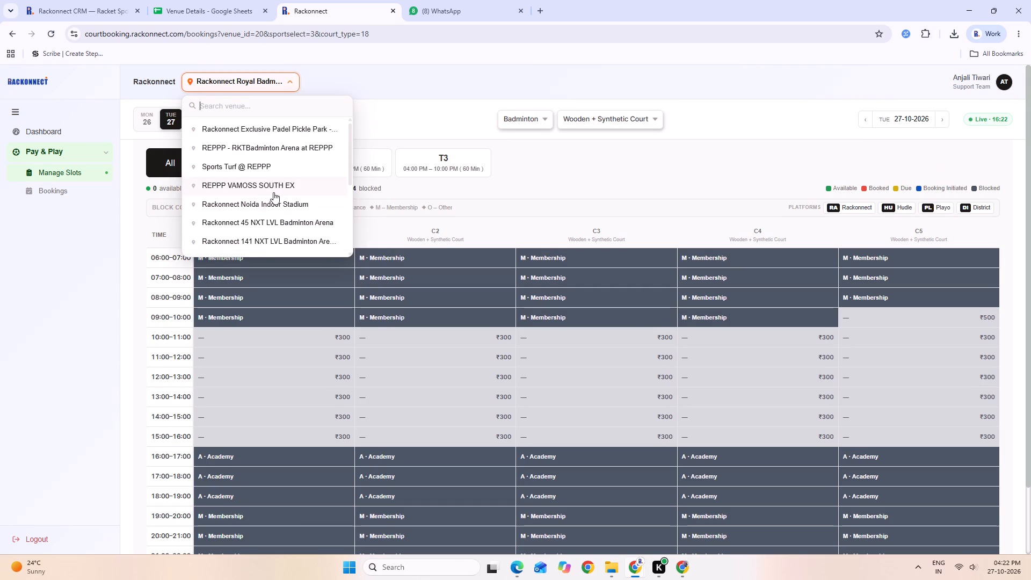
{"action": "scroll", "coordinate": [273, 194], "scroll_direction": "up", "scroll_amount": 1}
{"action": "scroll", "coordinate": [273, 194], "scroll_direction": "down", "scroll_amount": 1}
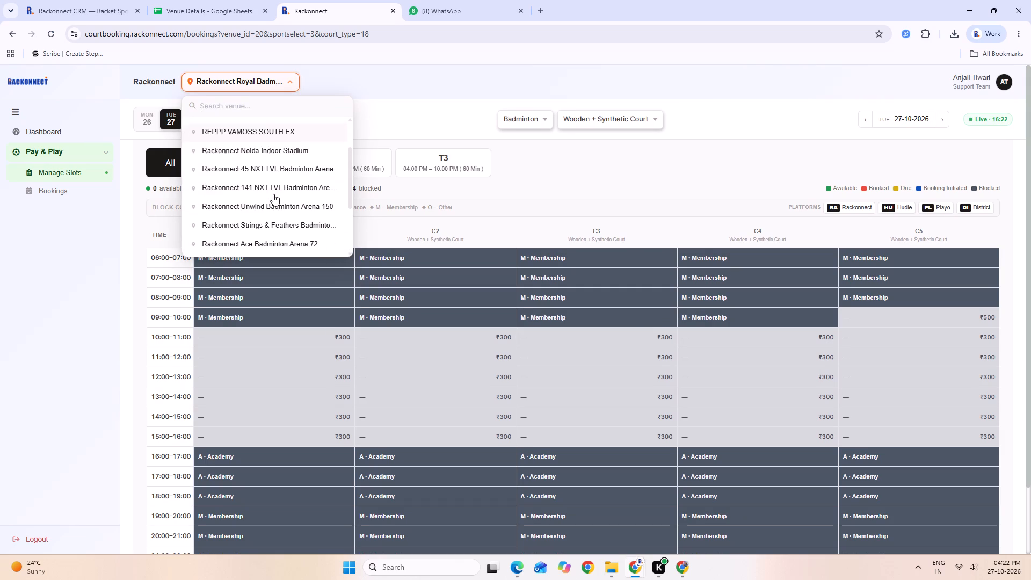
{"action": "left_click", "coordinate": [280, 153]}
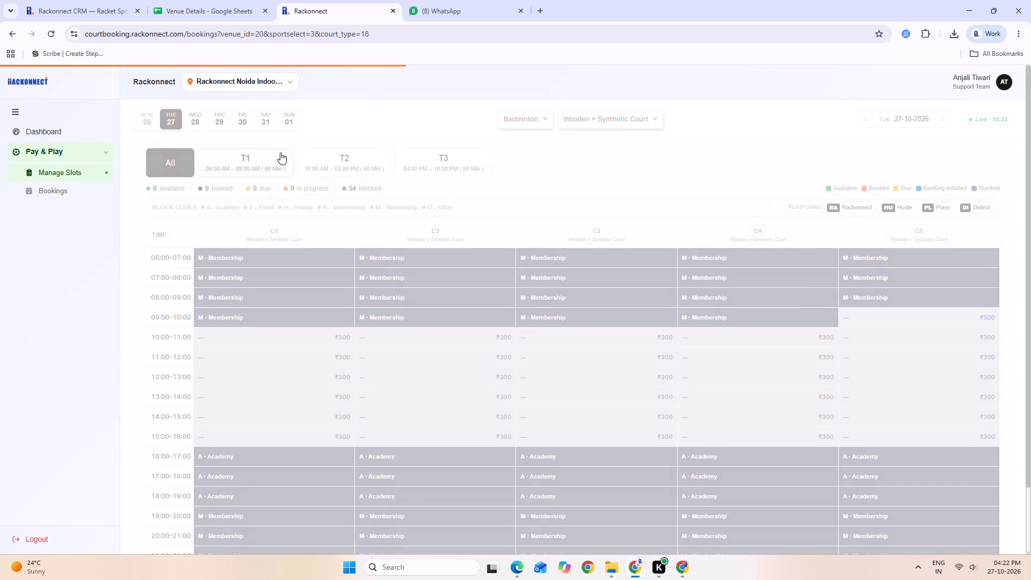
{"action": "scroll", "coordinate": [516, 325], "scroll_direction": "down", "scroll_amount": 7}
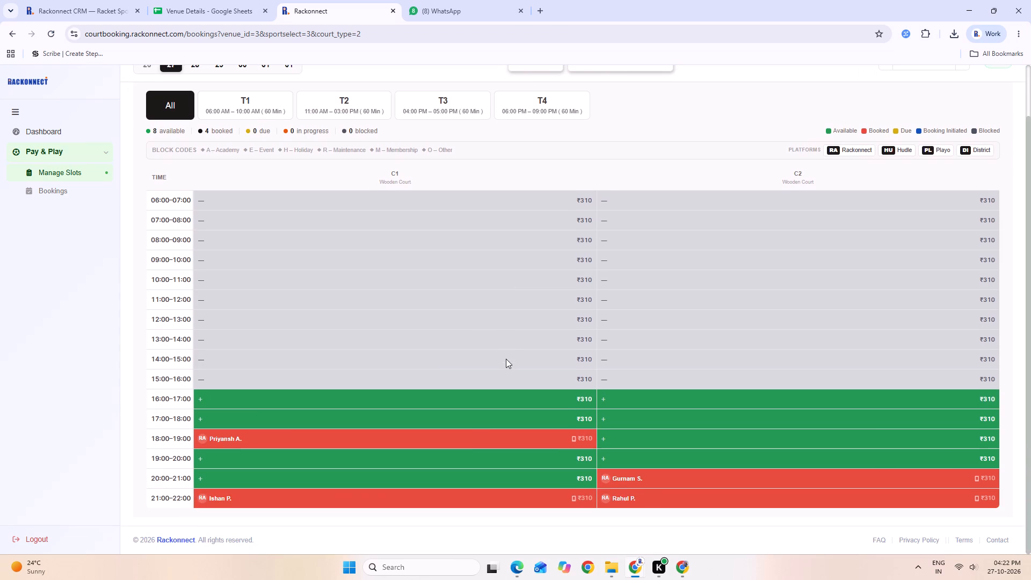
{"action": "scroll", "coordinate": [506, 359], "scroll_direction": "up", "scroll_amount": 8}
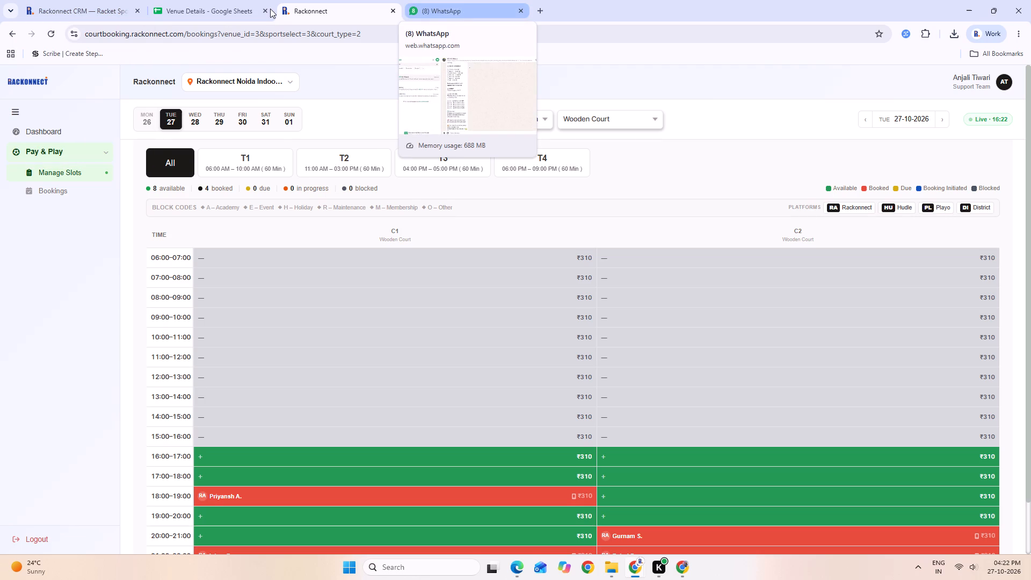
Return to the Rackonnect CRM leads list and review the recent leads' stages, owners and notes.
{"action": "left_click", "coordinate": [84, 11]}
{"action": "scroll", "coordinate": [470, 166], "scroll_direction": "up", "scroll_amount": 2}
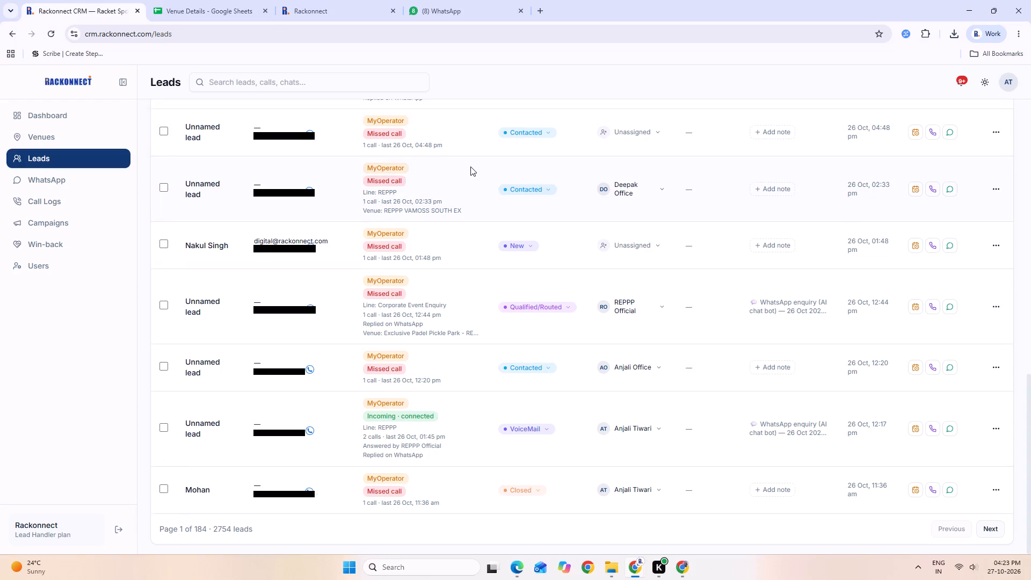
{"action": "scroll", "coordinate": [470, 166], "scroll_direction": "up", "scroll_amount": 13}
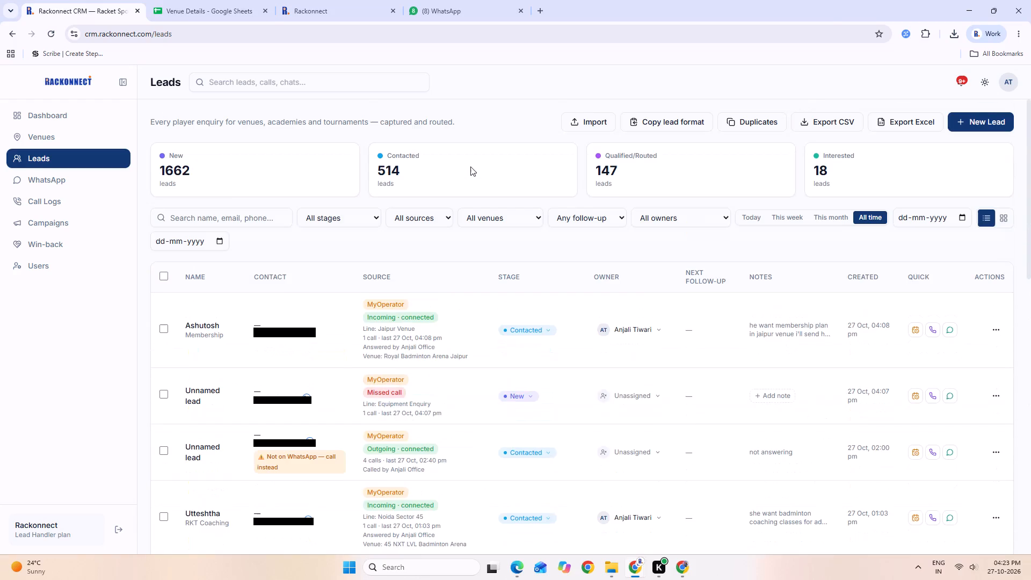
{"action": "scroll", "coordinate": [470, 166], "scroll_direction": "up", "scroll_amount": 5}
{"action": "scroll", "coordinate": [470, 166], "scroll_direction": "down", "scroll_amount": 4}
{"action": "scroll", "coordinate": [470, 166], "scroll_direction": "up", "scroll_amount": 4}
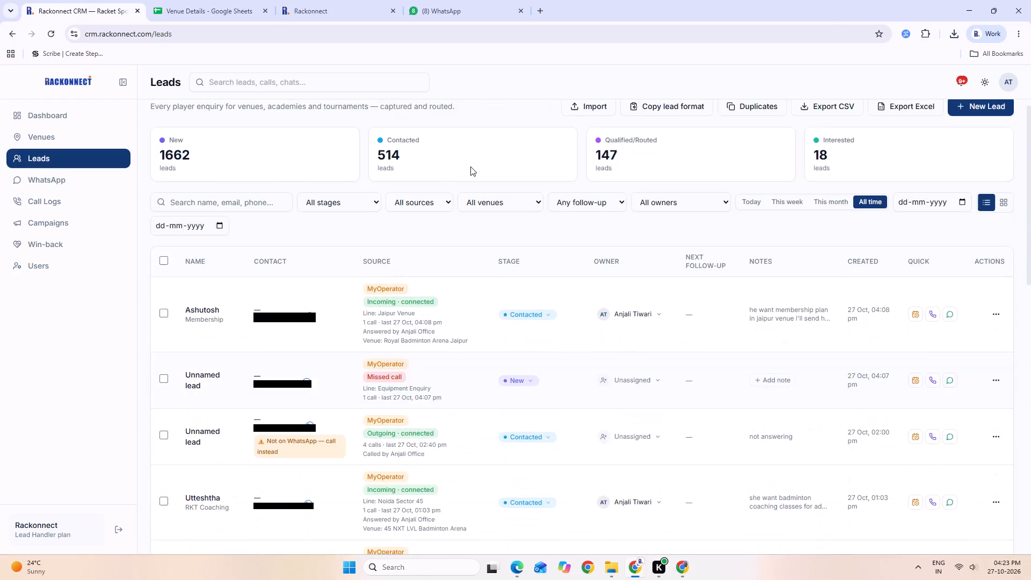
{"action": "scroll", "coordinate": [470, 166], "scroll_direction": "up", "scroll_amount": 9}
{"action": "scroll", "coordinate": [470, 166], "scroll_direction": "down", "scroll_amount": 6}
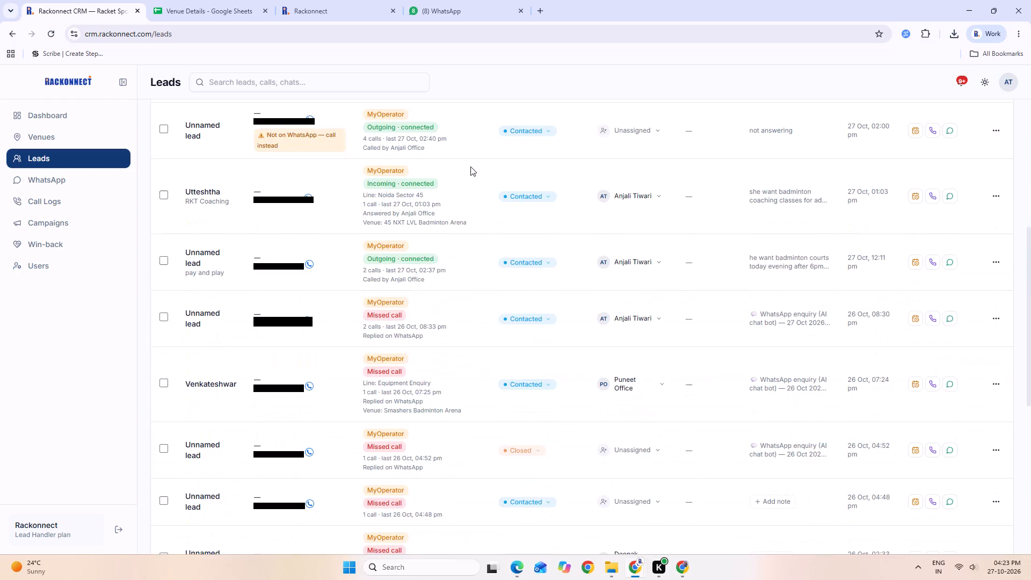
{"action": "scroll", "coordinate": [470, 166], "scroll_direction": "up", "scroll_amount": 5}
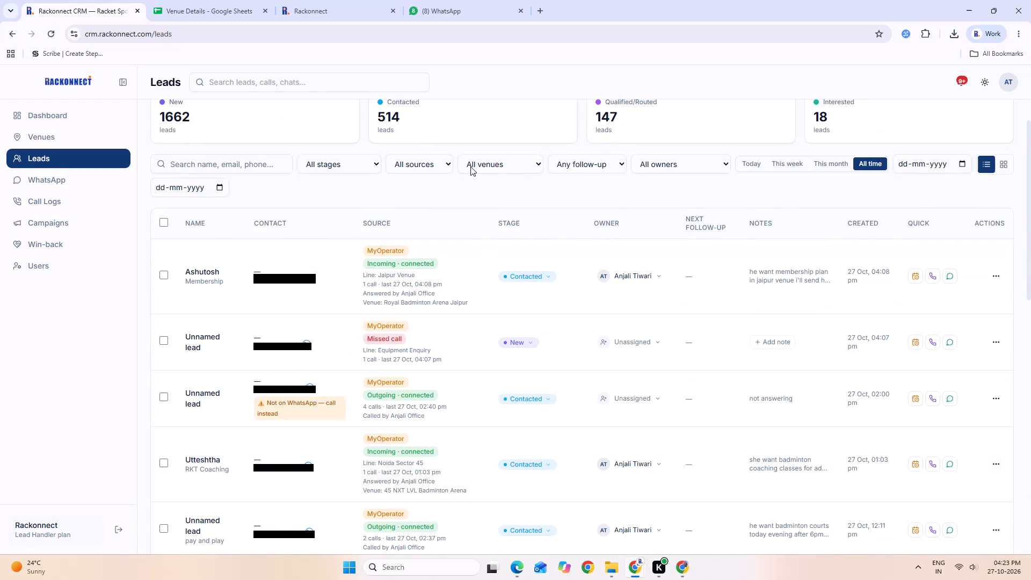
{"action": "scroll", "coordinate": [470, 166], "scroll_direction": "up", "scroll_amount": 4}
{"action": "scroll", "coordinate": [470, 166], "scroll_direction": "down", "scroll_amount": 11}
{"action": "scroll", "coordinate": [470, 166], "scroll_direction": "up", "scroll_amount": 7}
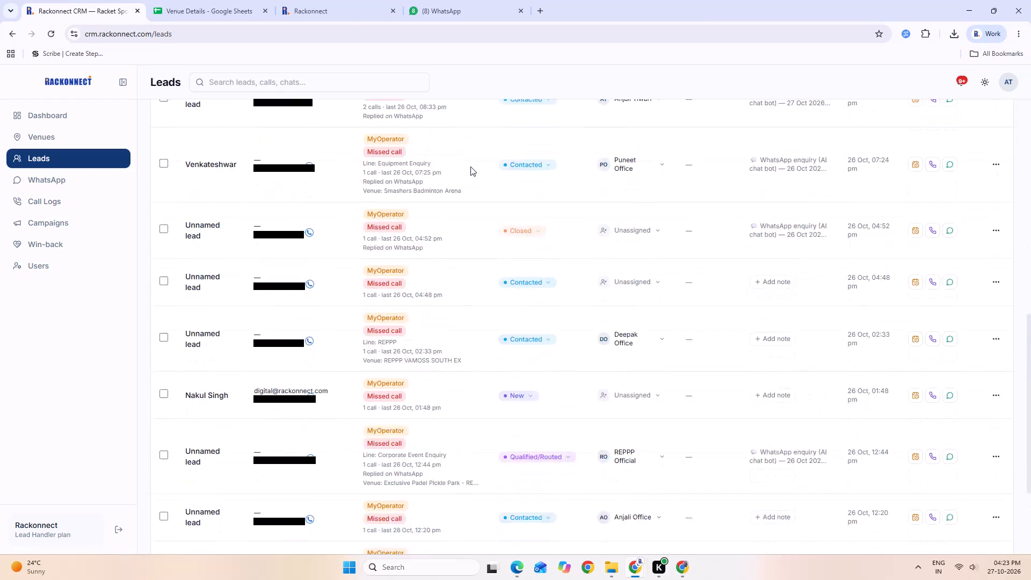
{"action": "scroll", "coordinate": [470, 166], "scroll_direction": "up", "scroll_amount": 8}
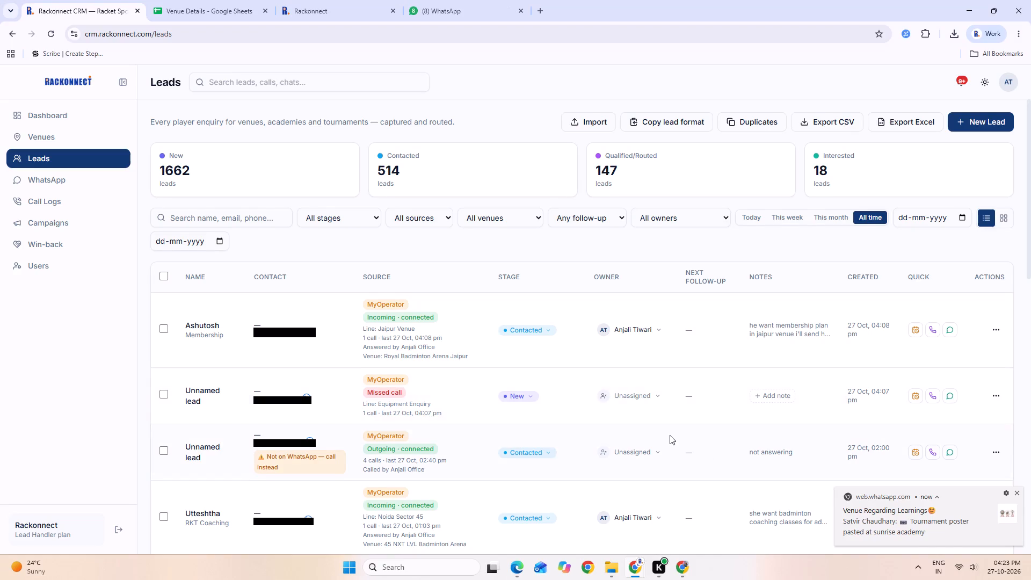
{"action": "scroll", "coordinate": [670, 435], "scroll_direction": "down", "scroll_amount": 3}
{"action": "scroll", "coordinate": [670, 435], "scroll_direction": "up", "scroll_amount": 7}
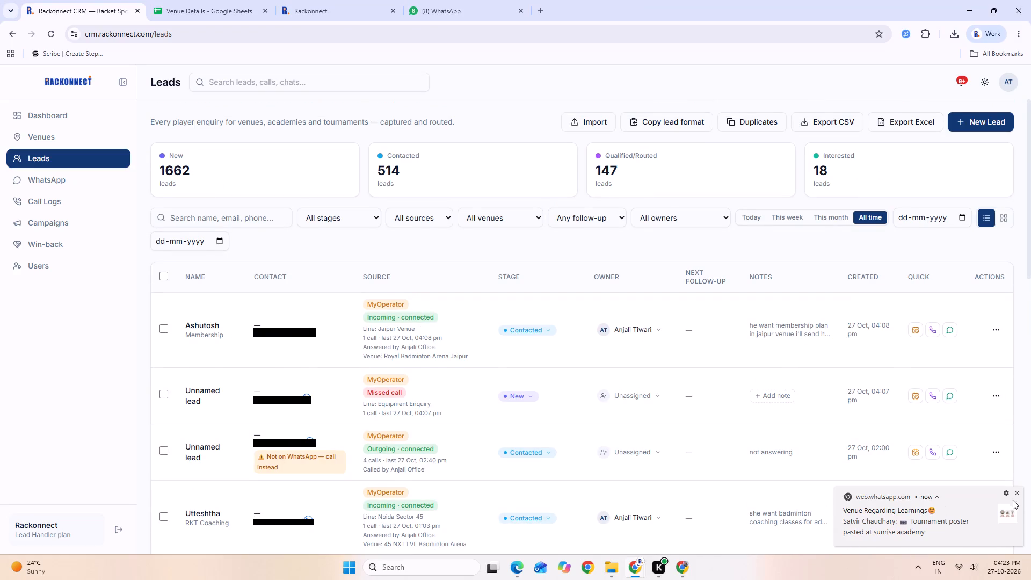
Dismiss the WhatsApp notification covering the leads list.
{"action": "left_click", "coordinate": [1018, 491]}
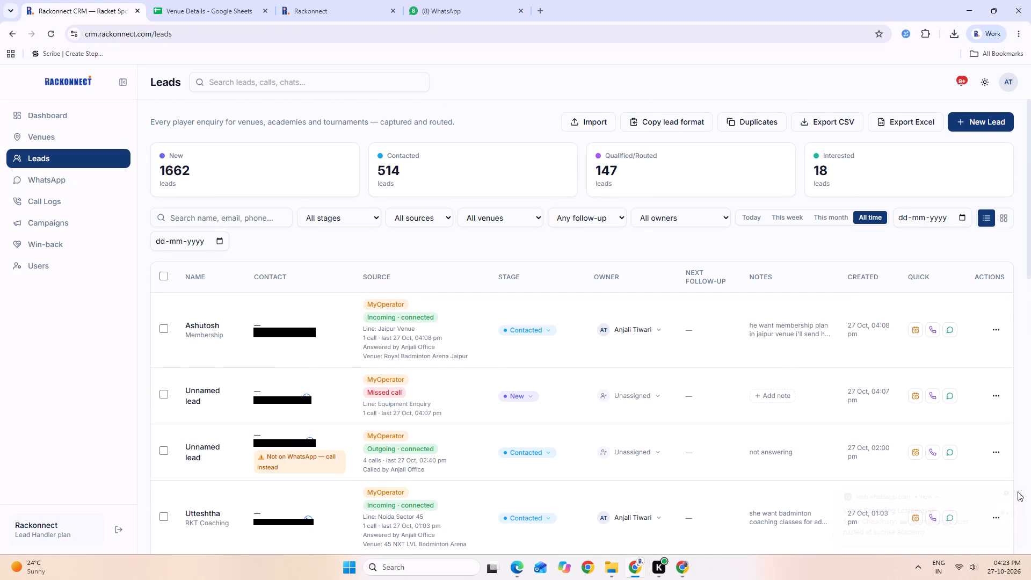
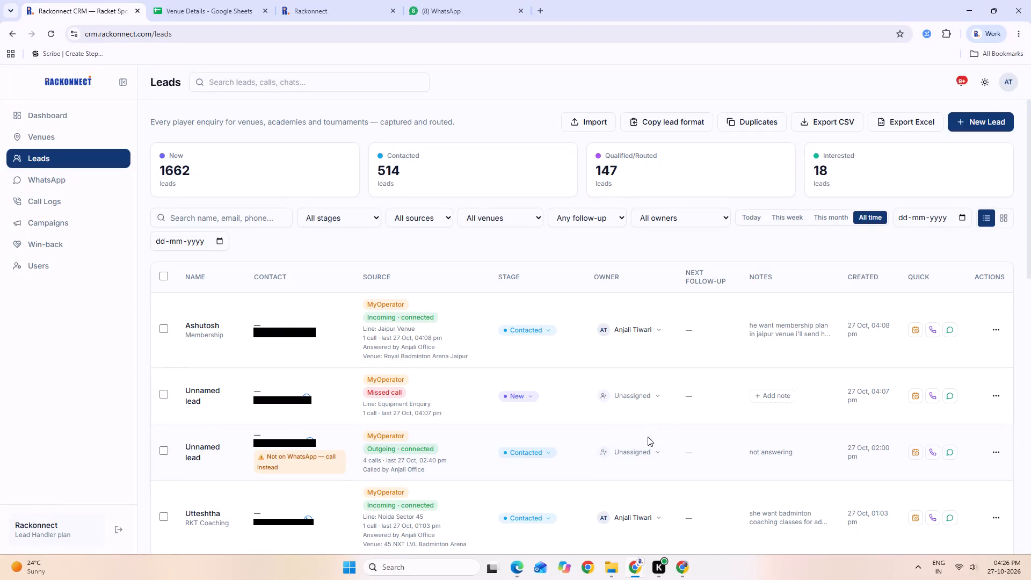
Assign the unnamed outgoing-call lead noted "not answering" to the first team member listed with initials AT.
{"action": "left_click", "coordinate": [640, 448]}
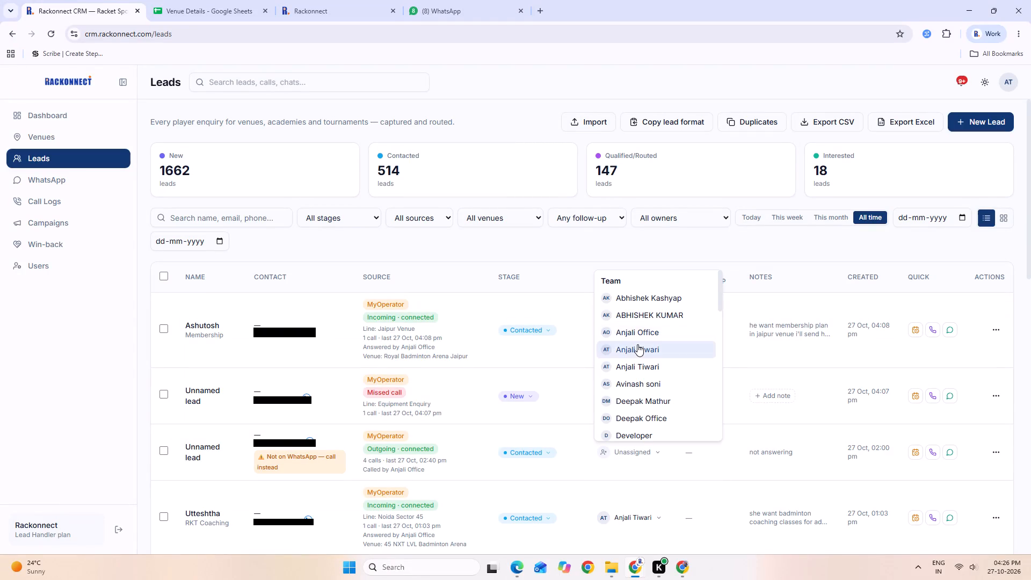
{"action": "left_click", "coordinate": [637, 344]}
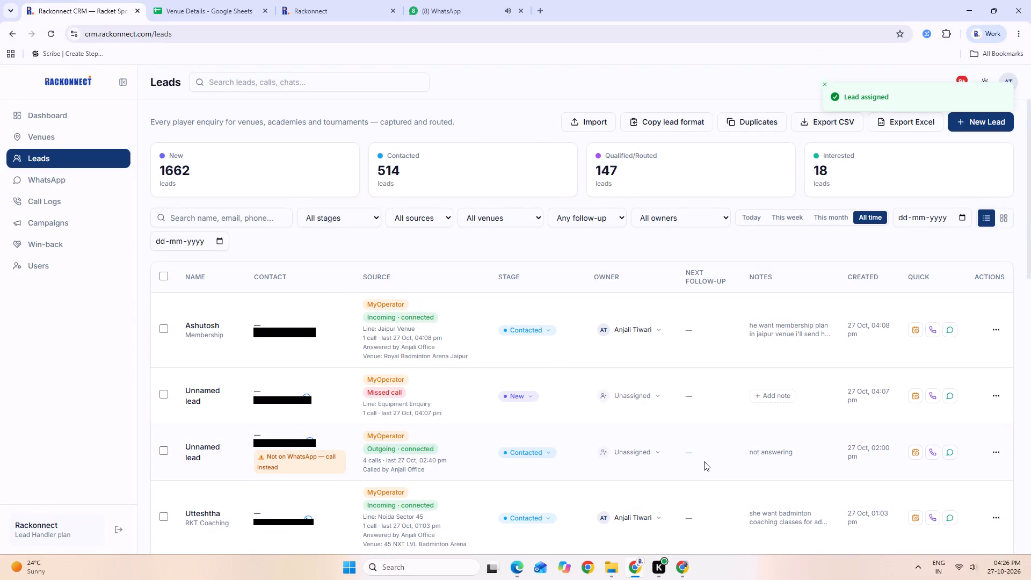
Open the owner choices for the unnamed missed-call lead from the Equipment Enquiry line.
{"action": "scroll", "coordinate": [704, 461], "scroll_direction": "down", "scroll_amount": 1}
{"action": "left_click", "coordinate": [644, 344]}
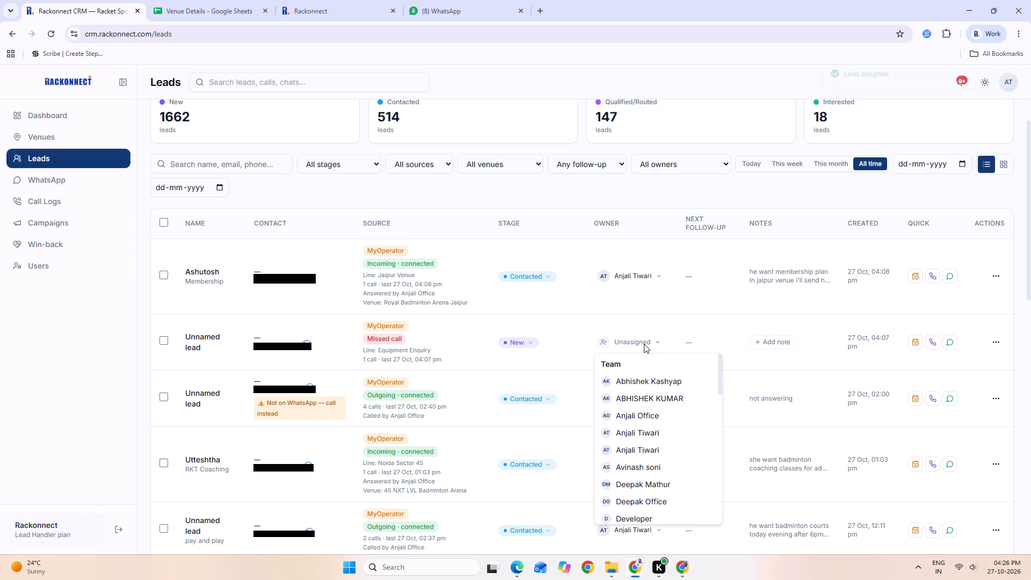
{"action": "scroll", "coordinate": [520, 372], "scroll_direction": "up", "scroll_amount": 4}
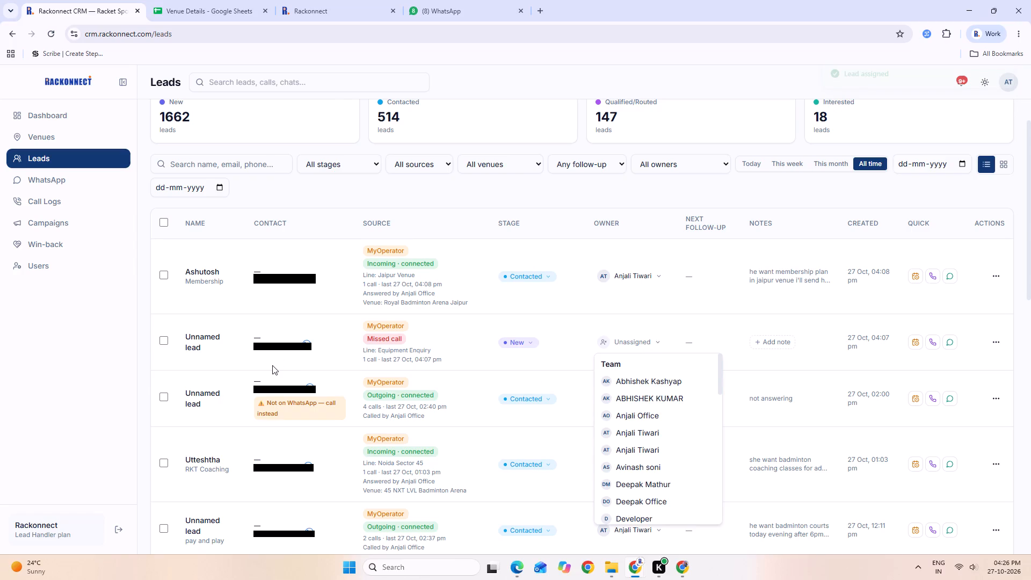
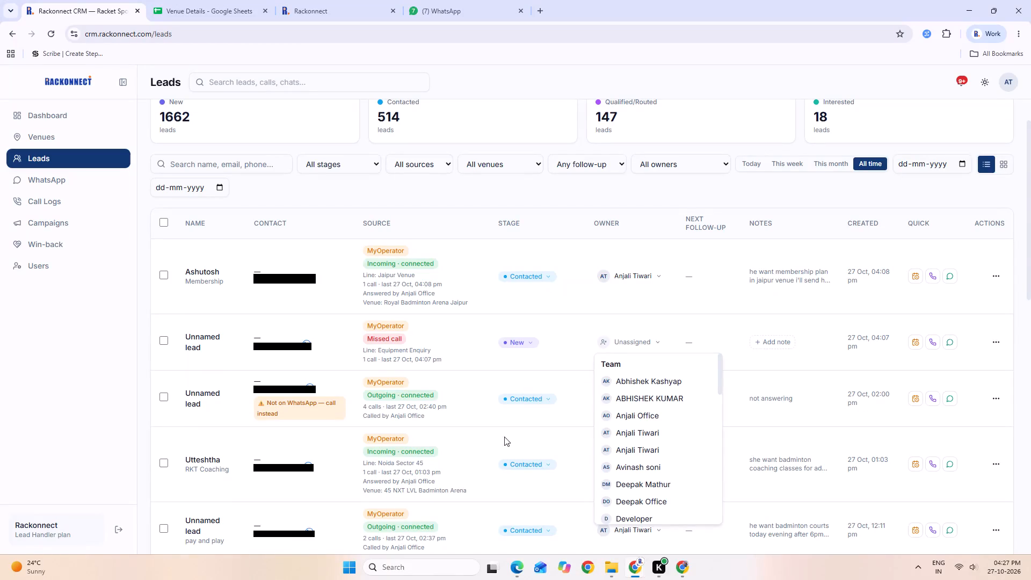
Assign the unnamed missed-call lead from the Equipment Enquiry line to the first team member listed with initials AT.
{"action": "left_click", "coordinate": [652, 440]}
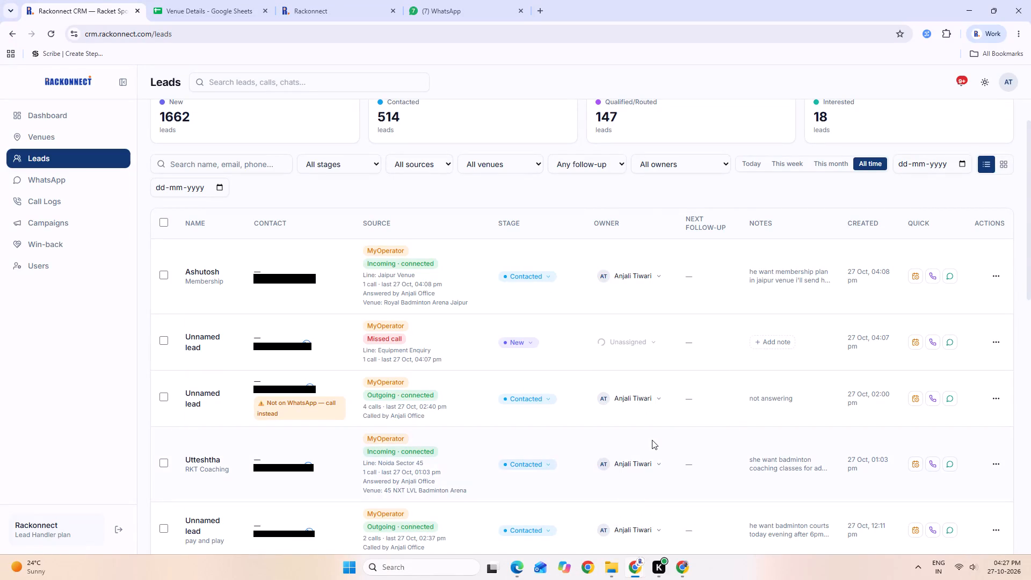
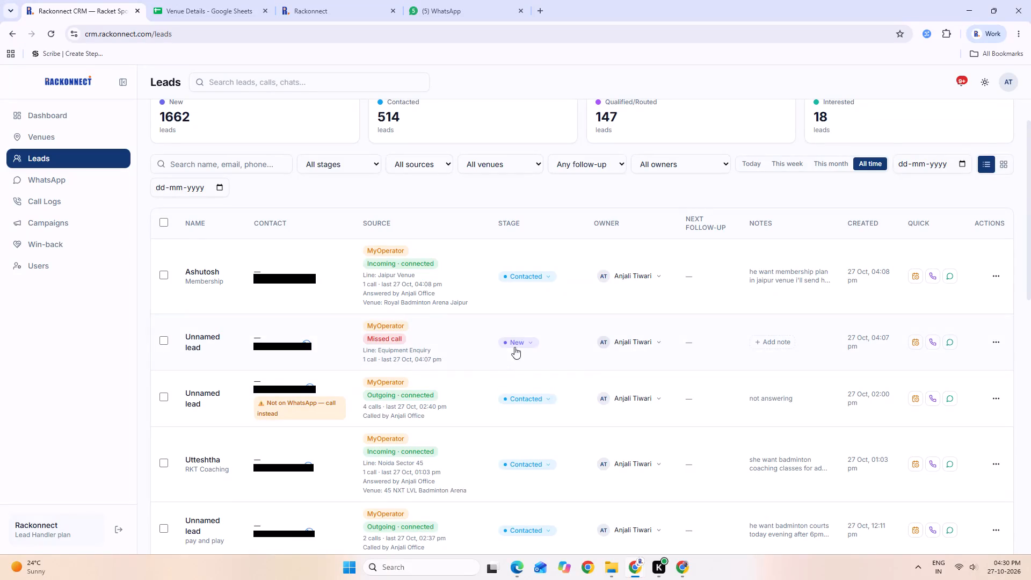
Set the stage of the unnamed missed-call lead from the Equipment Enquiry line to Contacted.
{"action": "left_click", "coordinate": [524, 340]}
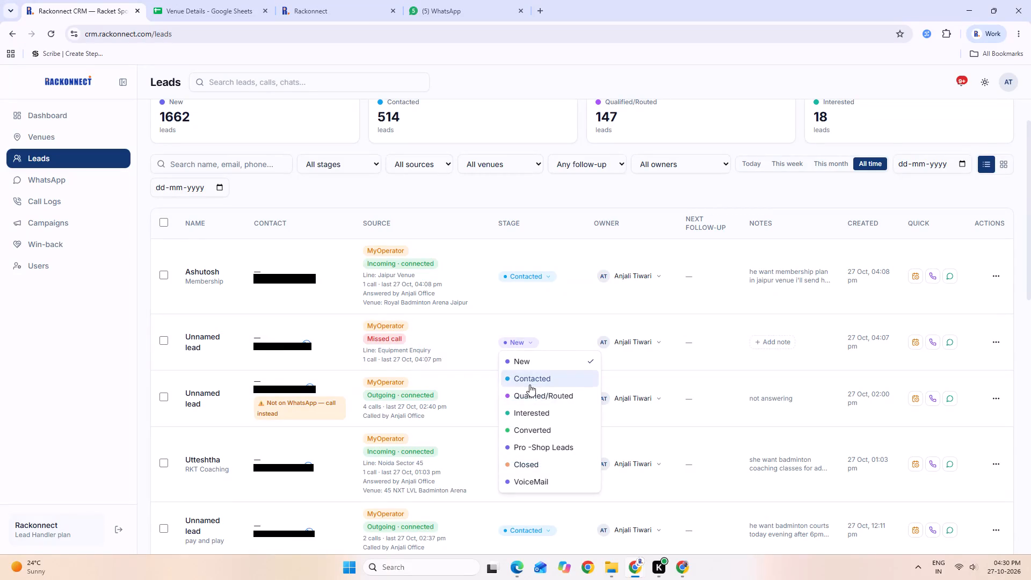
{"action": "left_click", "coordinate": [529, 381]}
Read the full note on the RKT Coaching lead from the Noida Sector 45 line and review the older leads below.
{"action": "scroll", "coordinate": [568, 364], "scroll_direction": "down", "scroll_amount": 2}
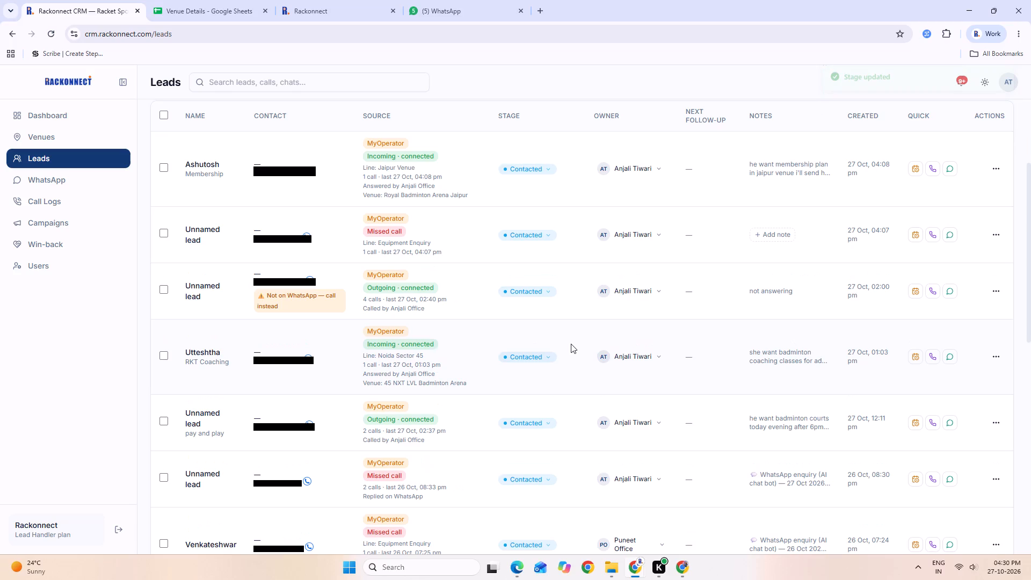
{"action": "left_click", "coordinate": [804, 363]}
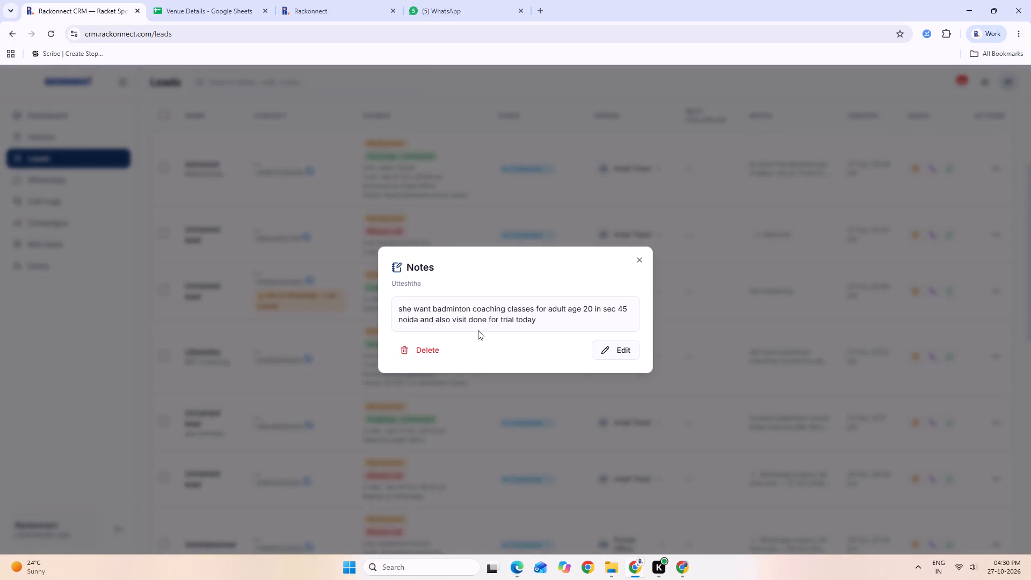
{"action": "left_click", "coordinate": [636, 259]}
{"action": "scroll", "coordinate": [656, 330], "scroll_direction": "down", "scroll_amount": 2}
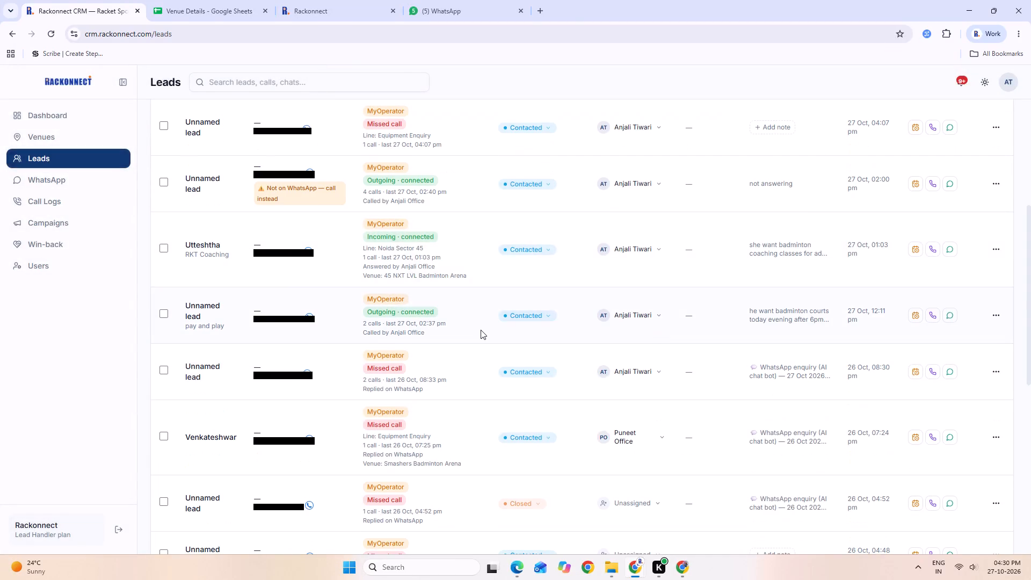
{"action": "scroll", "coordinate": [481, 330], "scroll_direction": "up", "scroll_amount": 3}
{"action": "scroll", "coordinate": [447, 344], "scroll_direction": "down", "scroll_amount": 2}
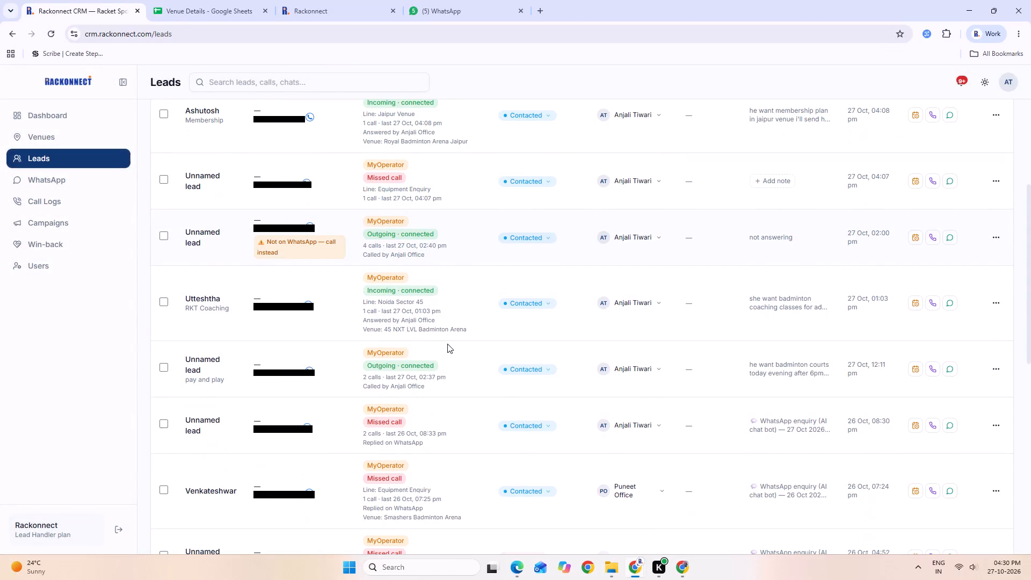
{"action": "scroll", "coordinate": [490, 368], "scroll_direction": "down", "scroll_amount": 2}
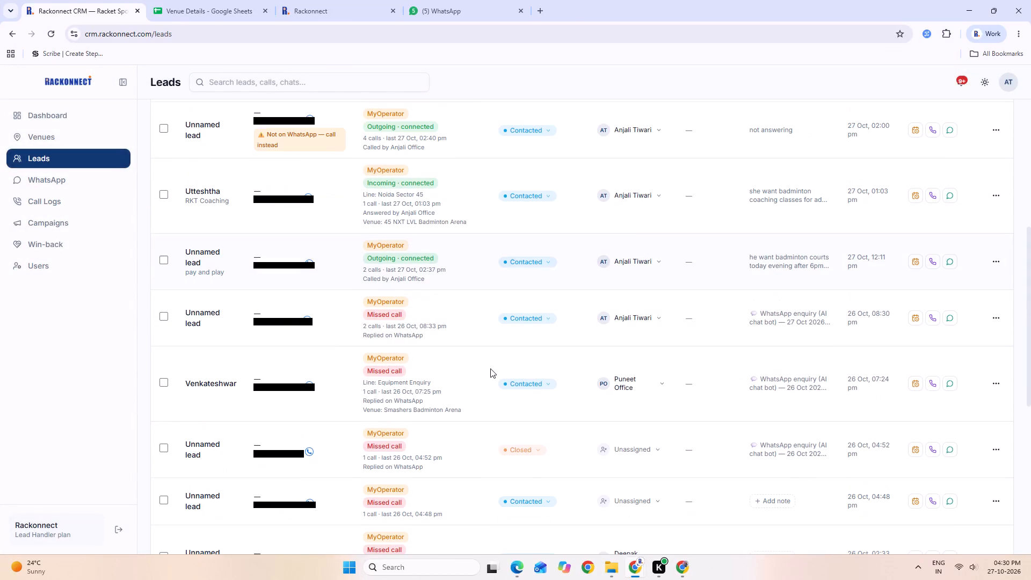
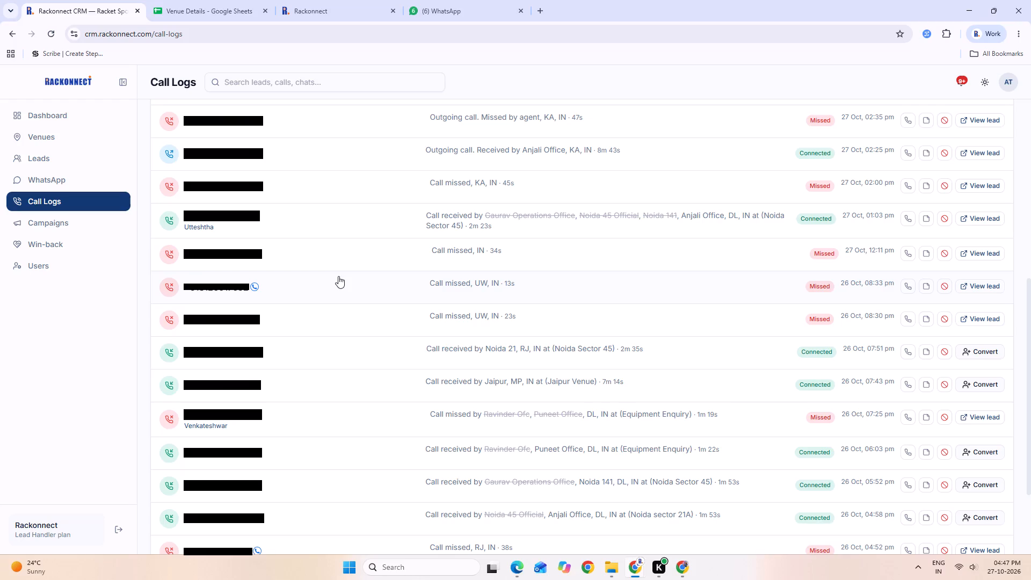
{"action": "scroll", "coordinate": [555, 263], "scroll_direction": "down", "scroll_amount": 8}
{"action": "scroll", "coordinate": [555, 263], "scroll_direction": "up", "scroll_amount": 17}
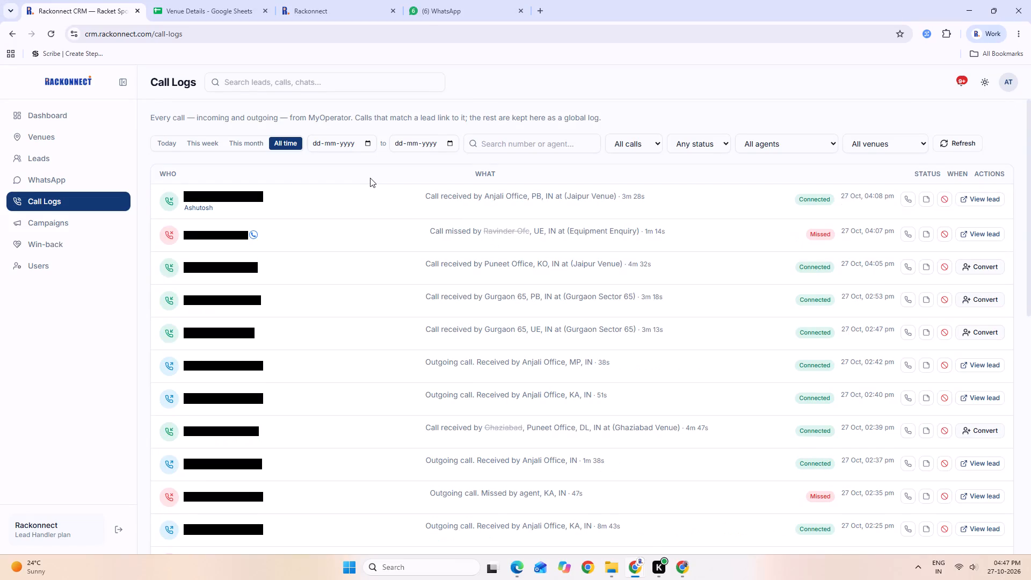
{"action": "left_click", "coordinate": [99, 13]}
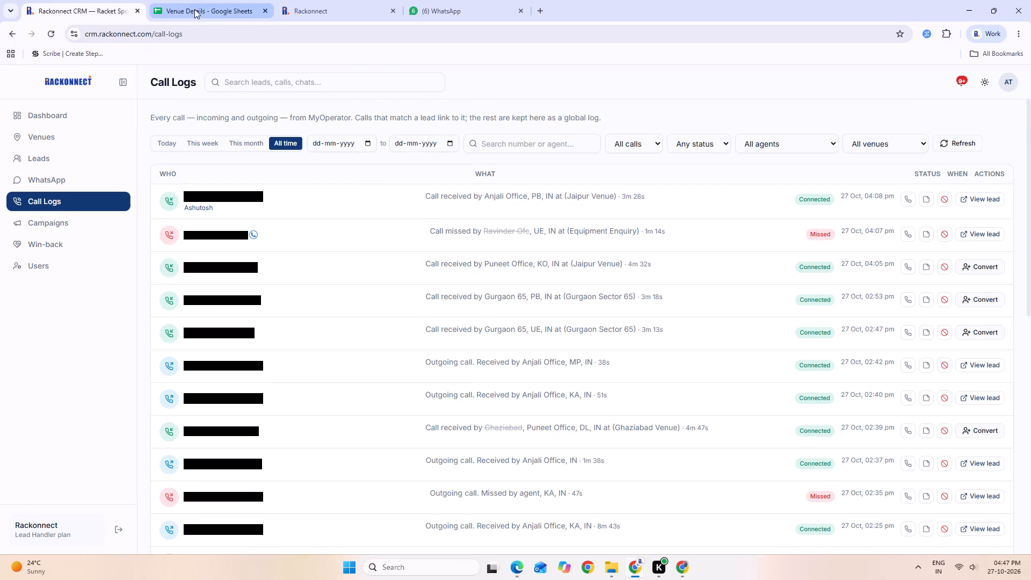
Look through the Users list to examine the team members' roles and statuses.
{"action": "left_click", "coordinate": [82, 262]}
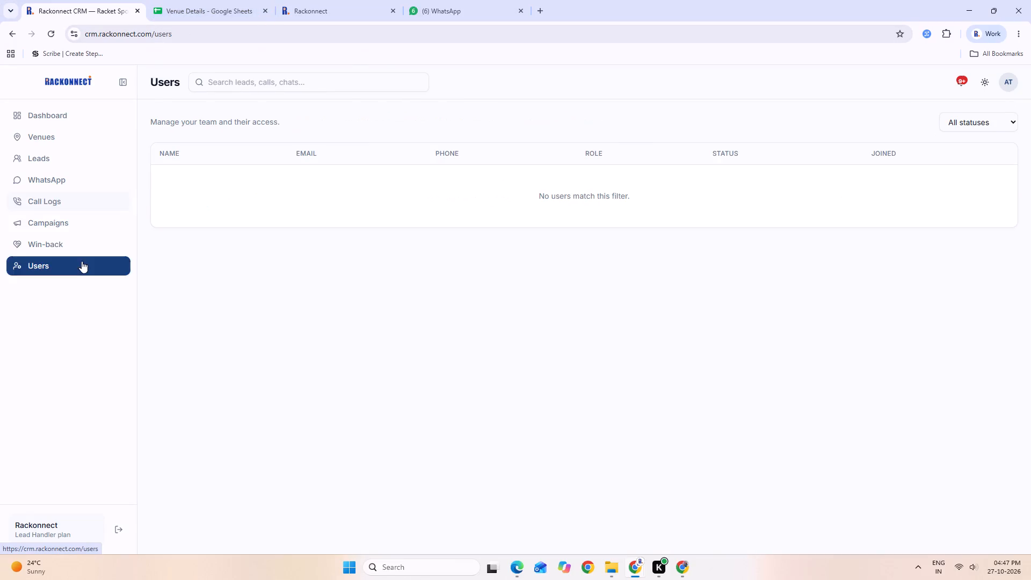
{"action": "scroll", "coordinate": [655, 296], "scroll_direction": "down", "scroll_amount": 8}
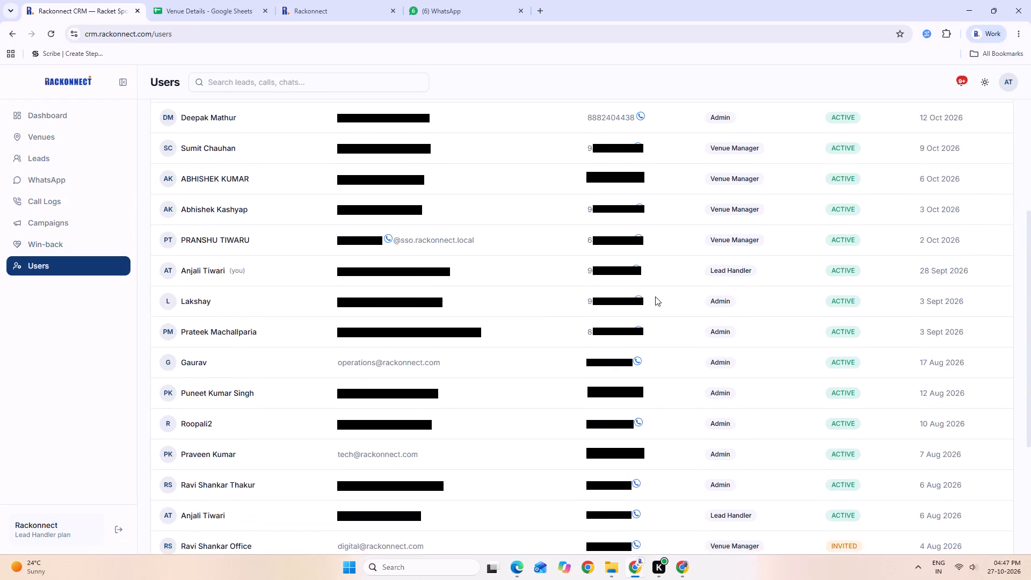
{"action": "scroll", "coordinate": [655, 296], "scroll_direction": "down", "scroll_amount": 11}
{"action": "scroll", "coordinate": [655, 296], "scroll_direction": "up", "scroll_amount": 3}
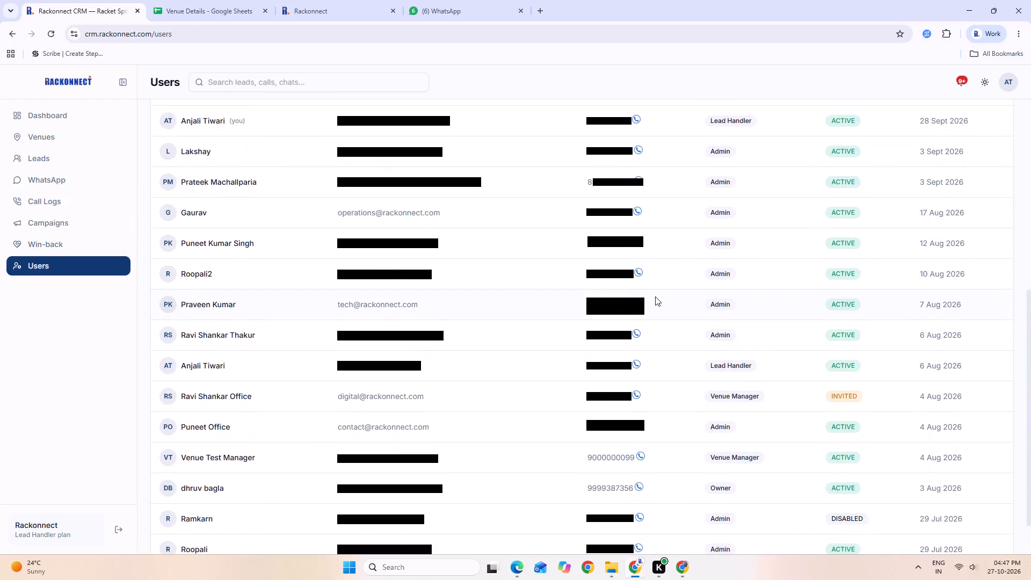
{"action": "scroll", "coordinate": [655, 296], "scroll_direction": "up", "scroll_amount": 12}
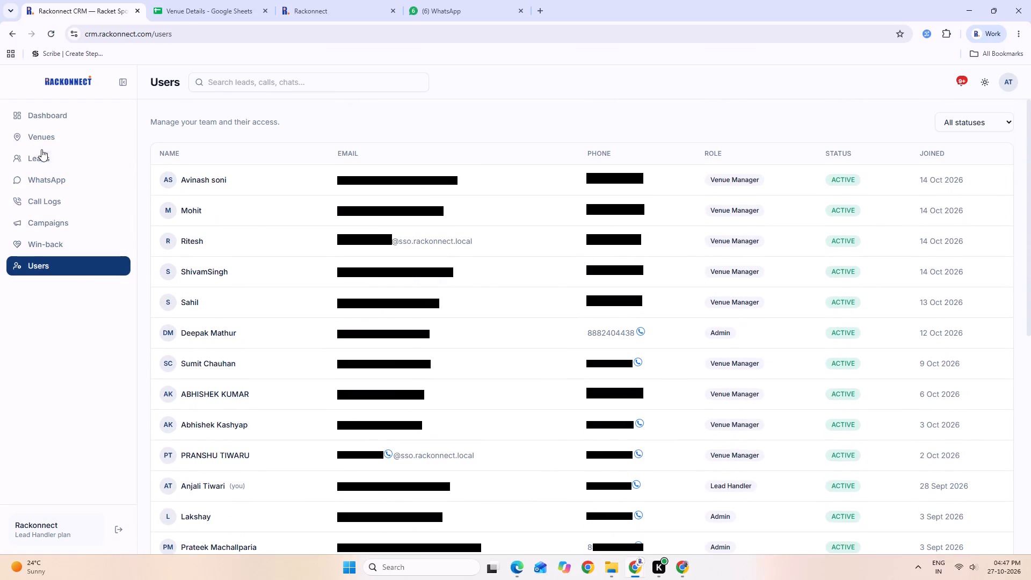
In Leads, add and save the note "call not answering" on the unnamed missed-call lead from the Equipment Enquiry line.
{"action": "left_click", "coordinate": [64, 159]}
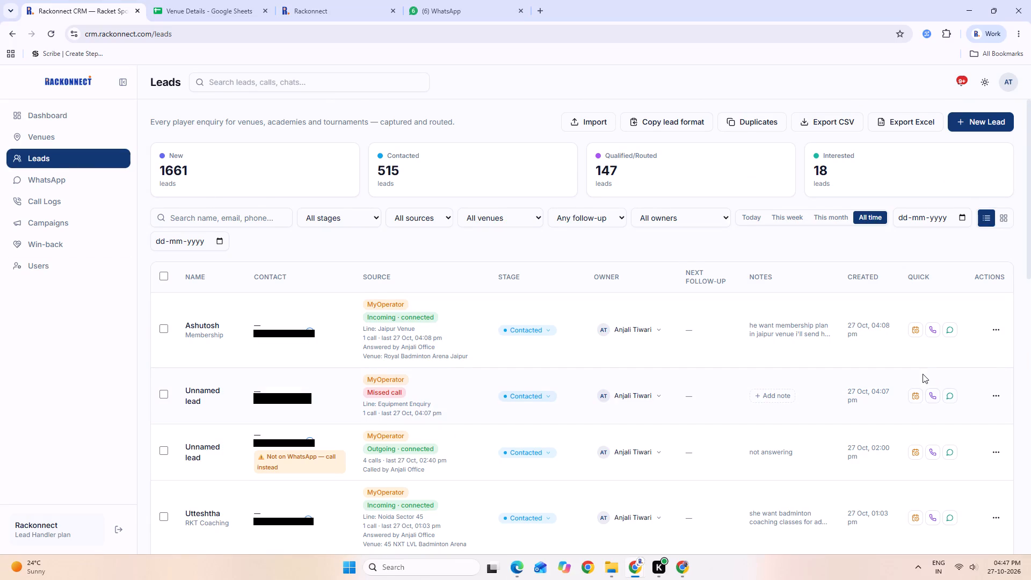
{"action": "scroll", "coordinate": [923, 374], "scroll_direction": "down", "scroll_amount": 4}
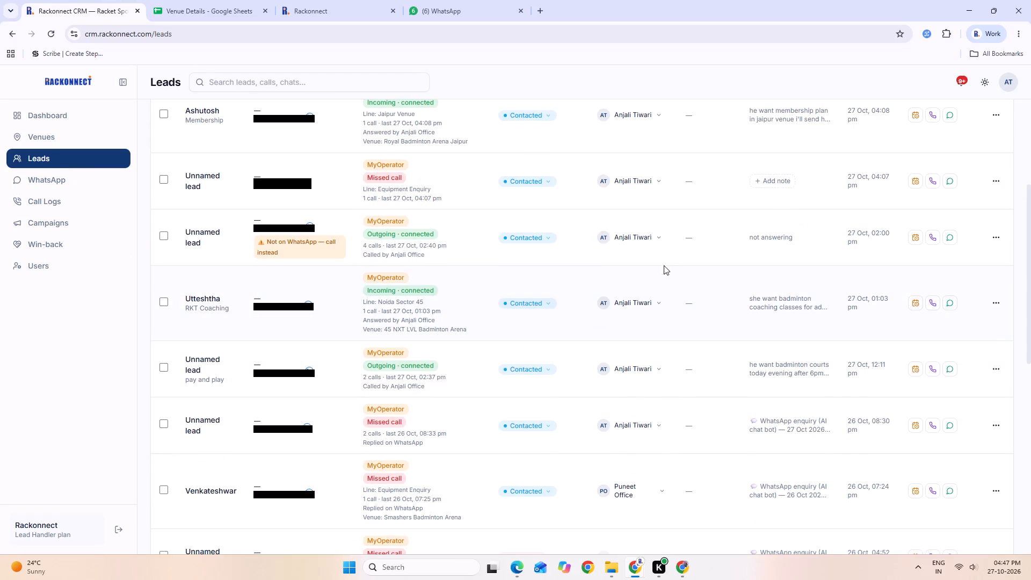
{"action": "left_click", "coordinate": [780, 184]}
{"action": "left_click", "coordinate": [513, 275]}
{"action": "type", "text": "call not answering"}
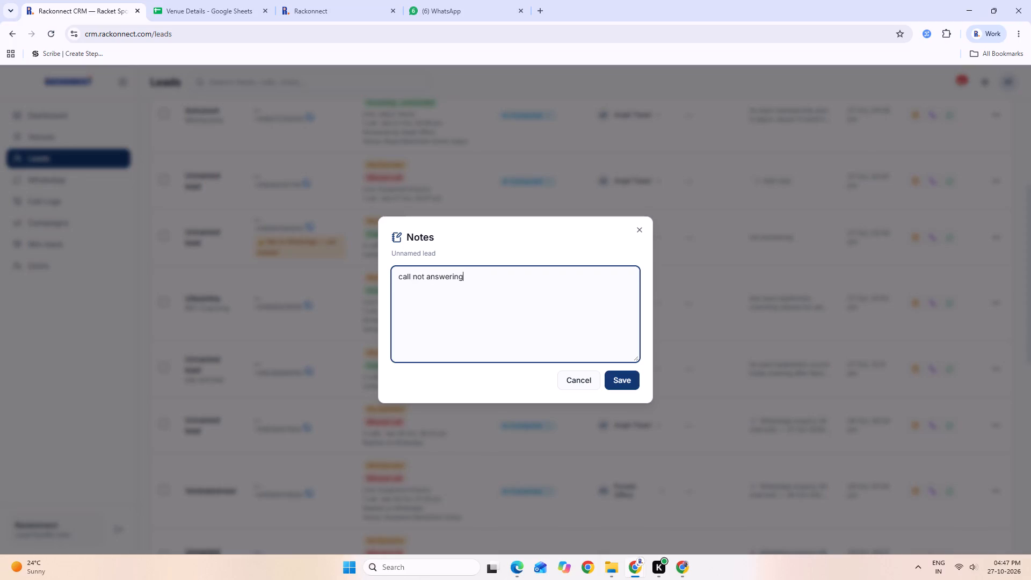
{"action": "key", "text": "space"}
{"action": "left_click", "coordinate": [627, 381]}
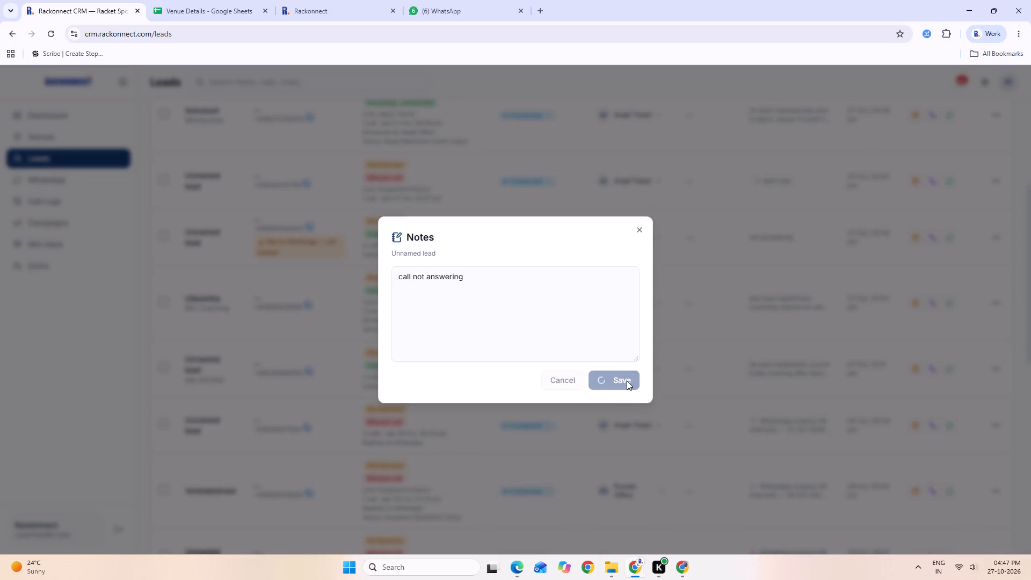
Close the note on the unnamed missed-call lead from the Equipment Enquiry line to return to the leads list.
{"action": "left_click", "coordinate": [808, 334]}
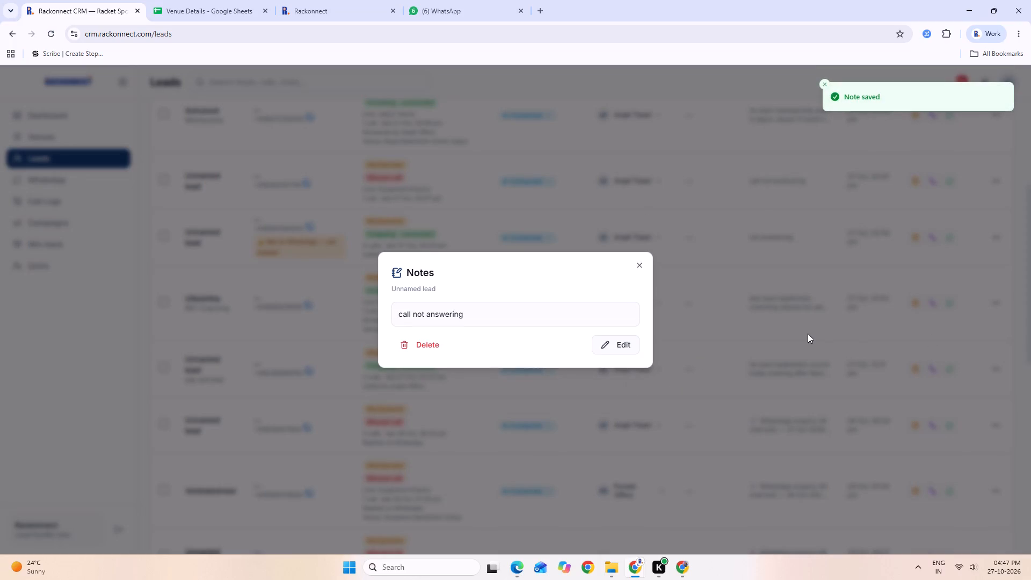